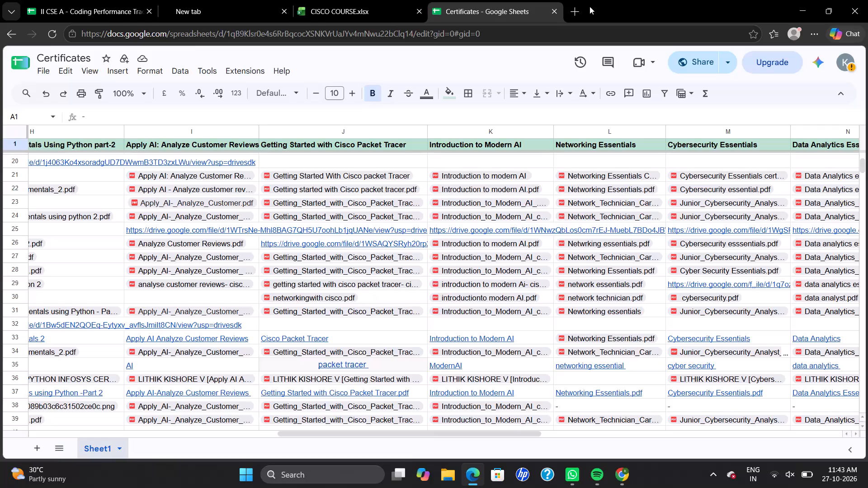
Close the Certificates, CISCO COURSE.xlsx and empty new tab pages, keeping only the II CSE A - Coding Performance Tracker open.
left_click(553, 9)
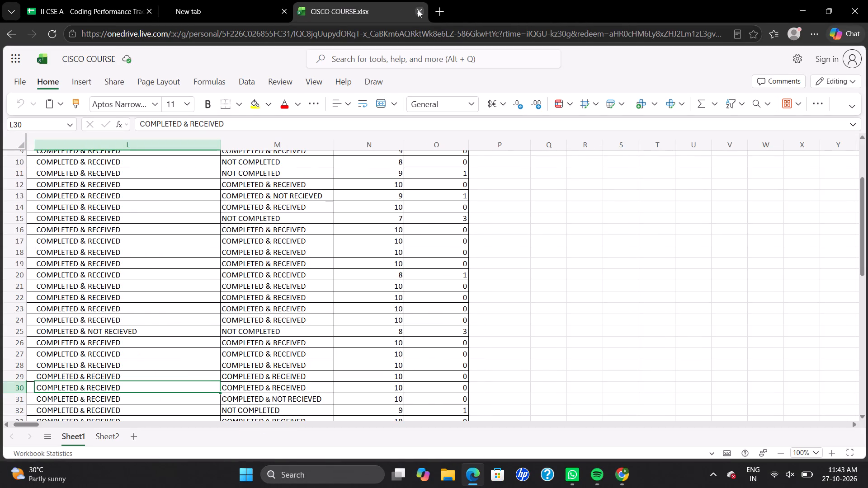
left_click(418, 9)
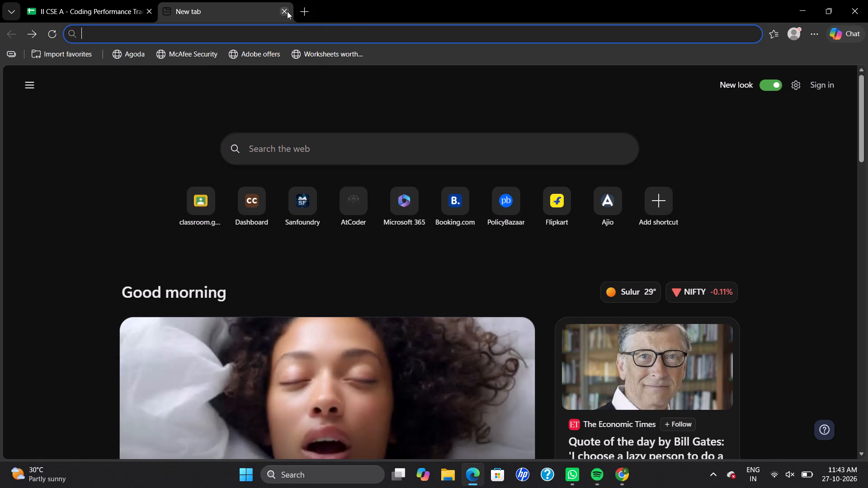
left_click(287, 11)
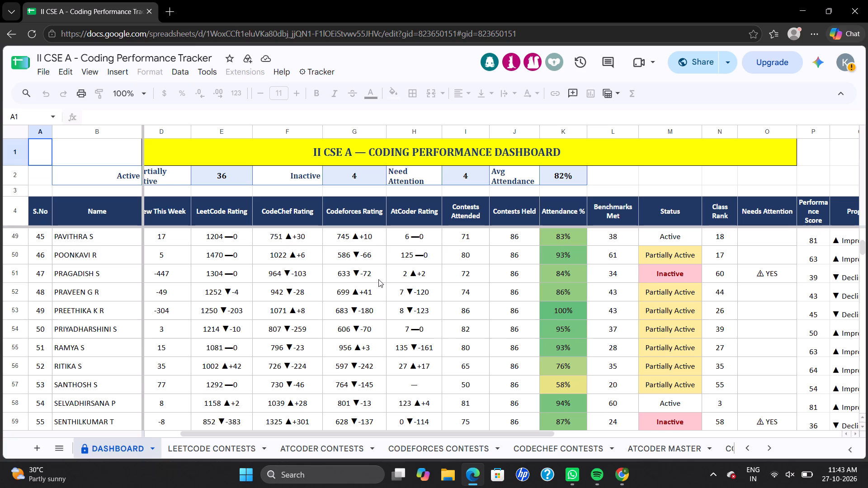
Examine the student rows of the coding performance dashboard, from the contest ratings and attendance across to the progress, previous rating and total rating change columns.
scroll(340, 371, "down", 4)
scroll(340, 371, "up", 1)
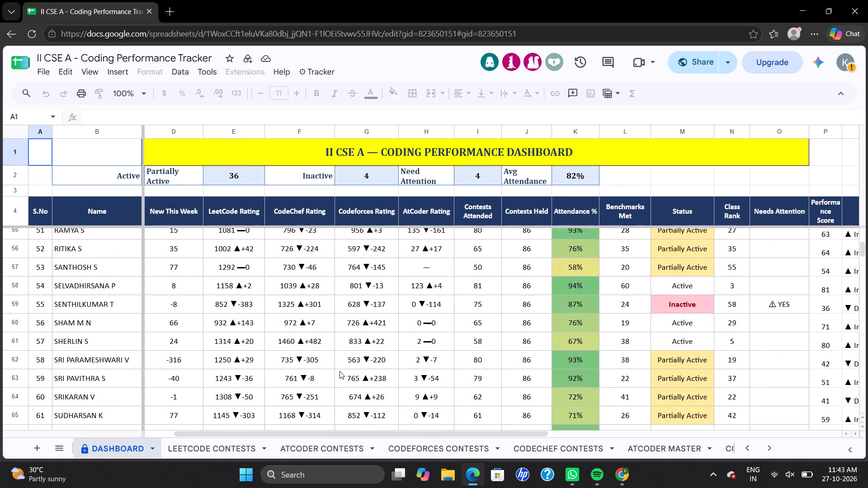
scroll(340, 371, "up", 1)
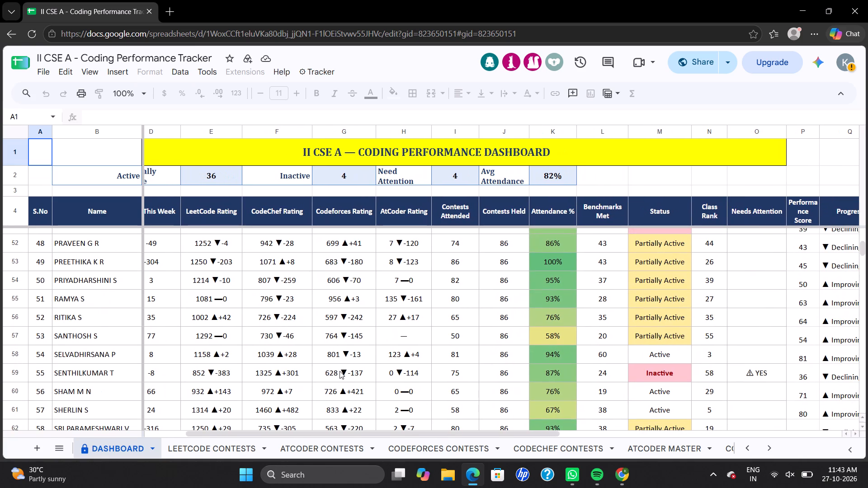
scroll(340, 371, "up", 1)
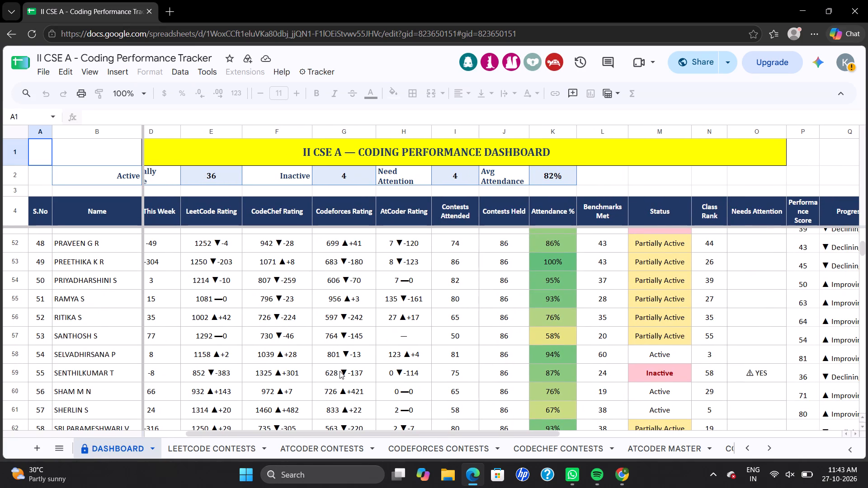
scroll(340, 371, "up", 5)
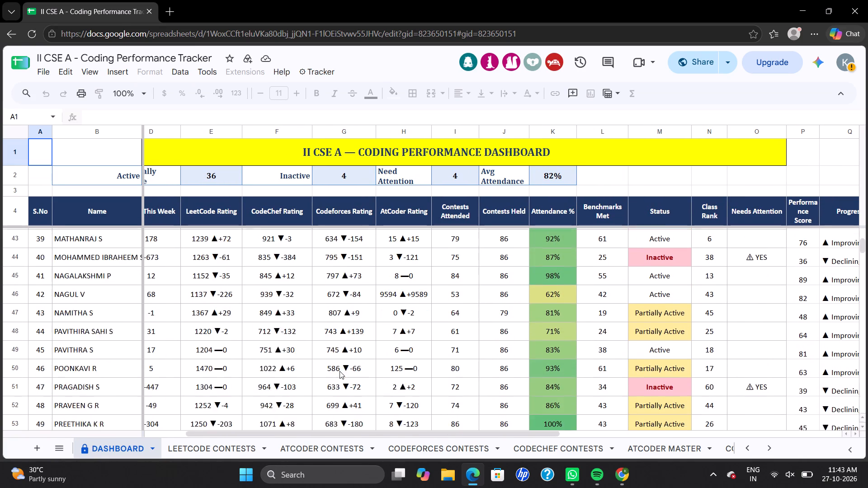
scroll(340, 371, "up", 1)
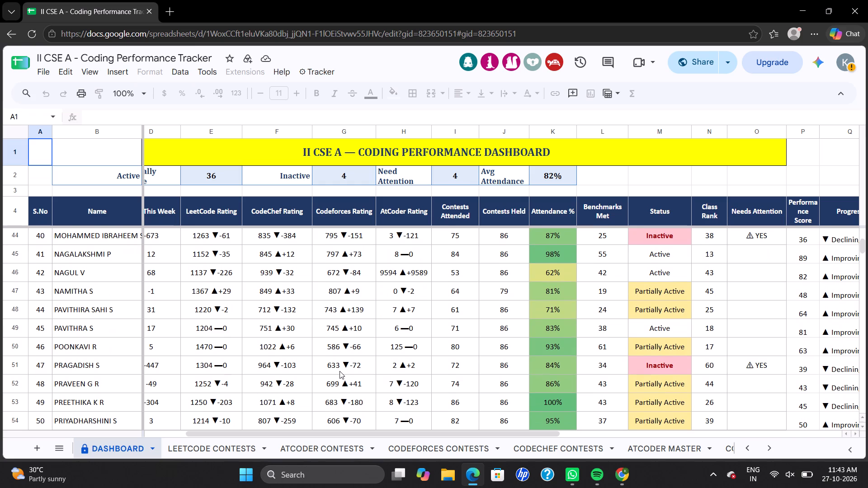
scroll(340, 371, "up", 2)
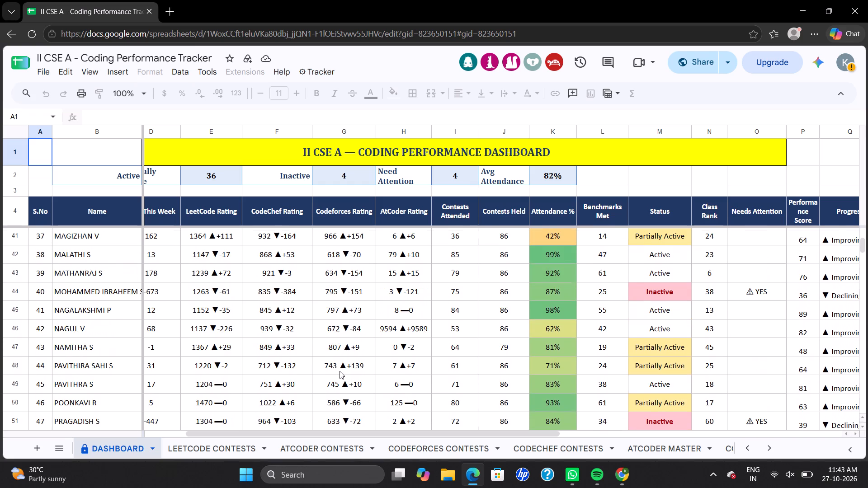
scroll(340, 371, "up", 5)
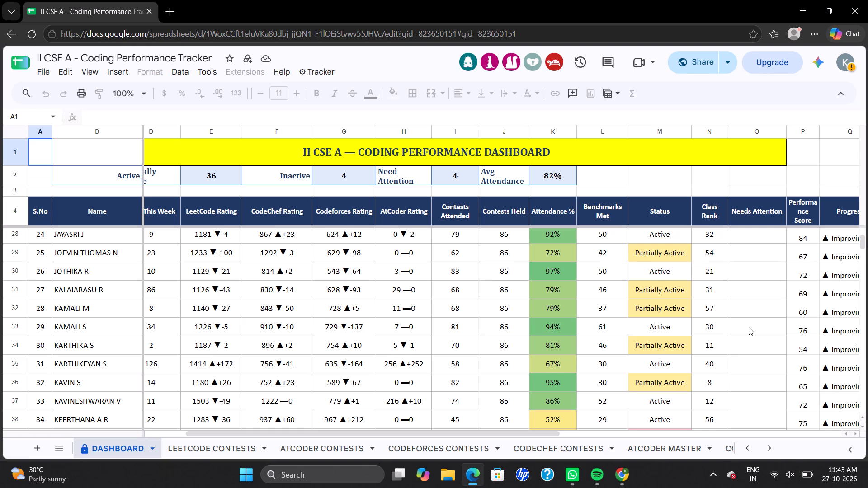
scroll(749, 327, "left", 3)
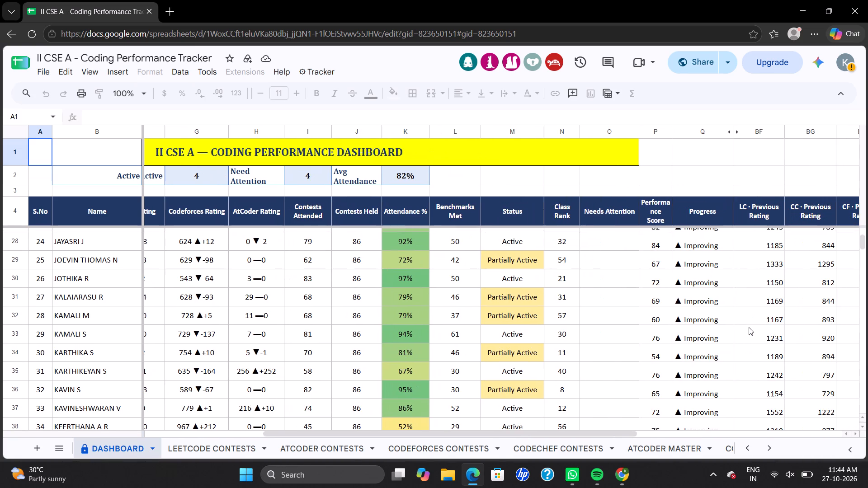
scroll(749, 327, "left", 3)
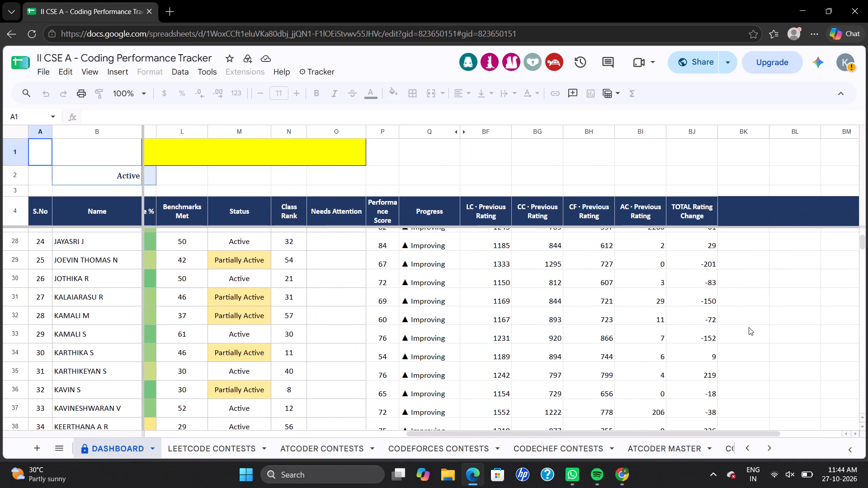
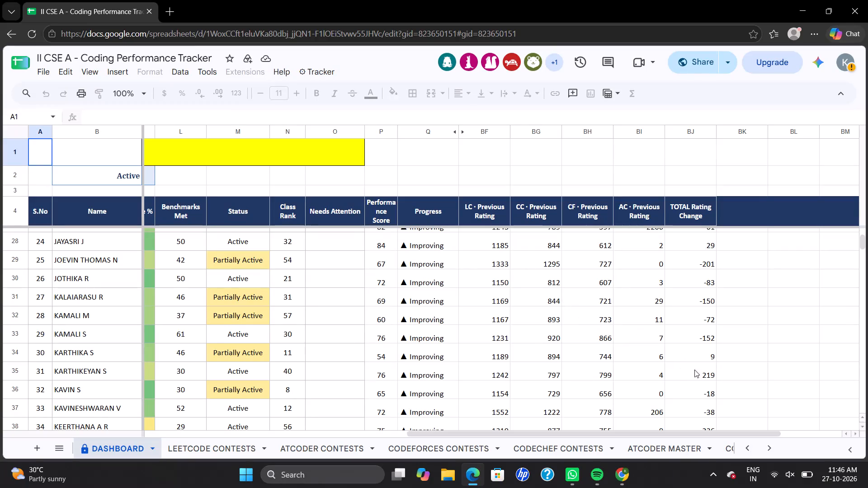
Examine the student rows of the ATCODER MASTER sheet, including the total solved and rating columns for 26/10/2026.
left_click(684, 445)
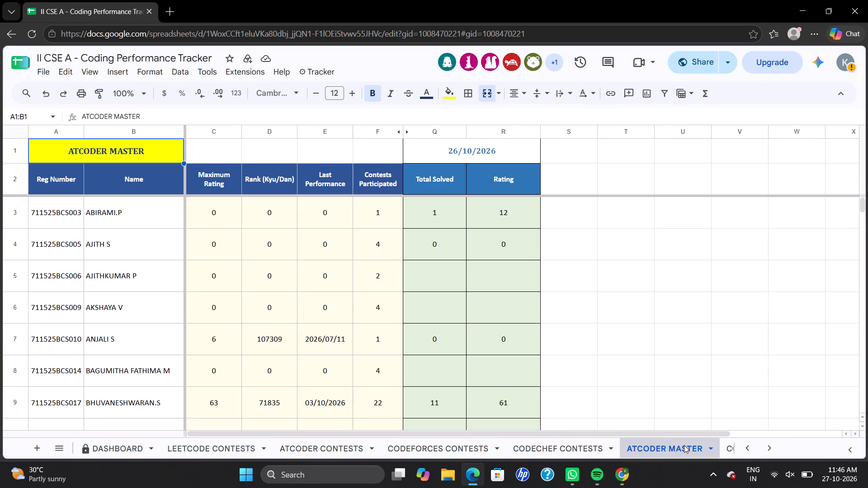
scroll(169, 360, "down", 2)
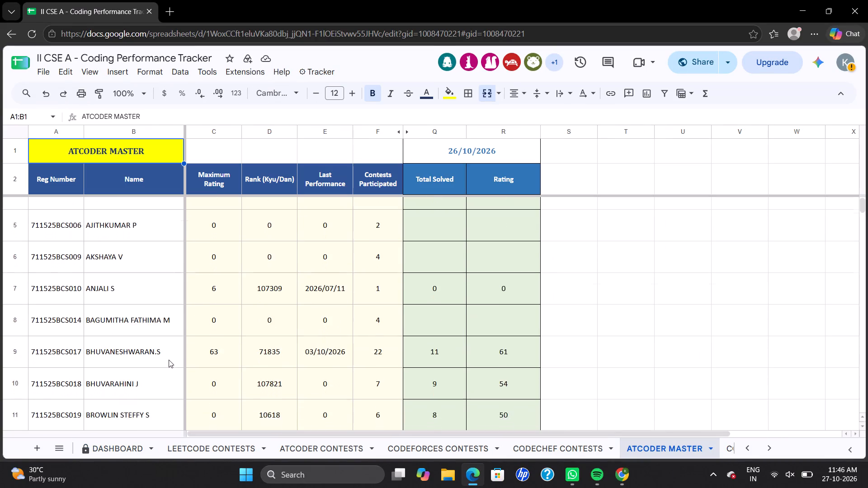
scroll(169, 360, "down", 7)
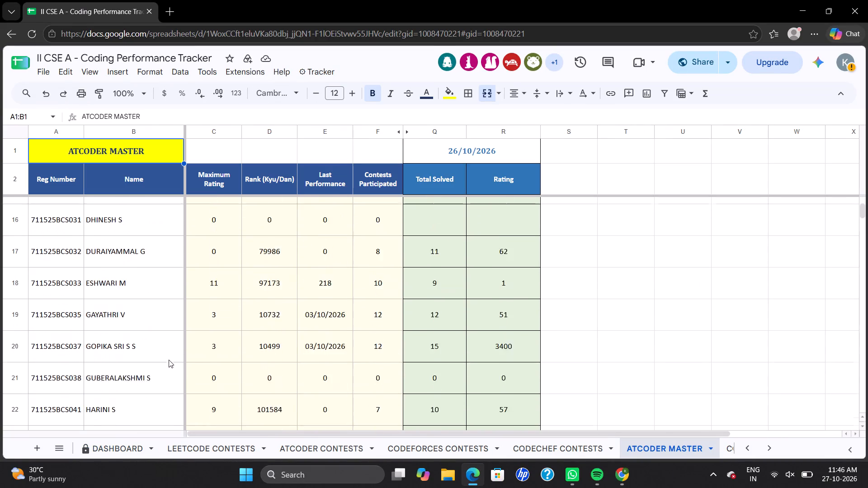
scroll(169, 360, "down", 6)
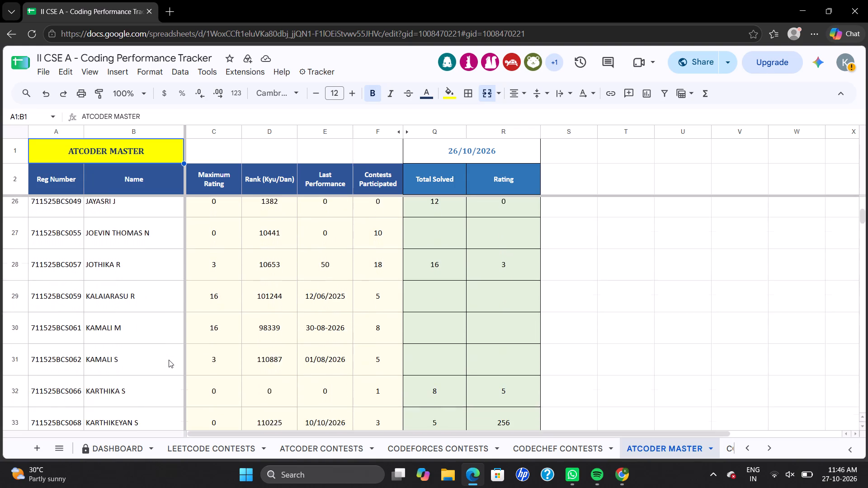
scroll(169, 360, "down", 1)
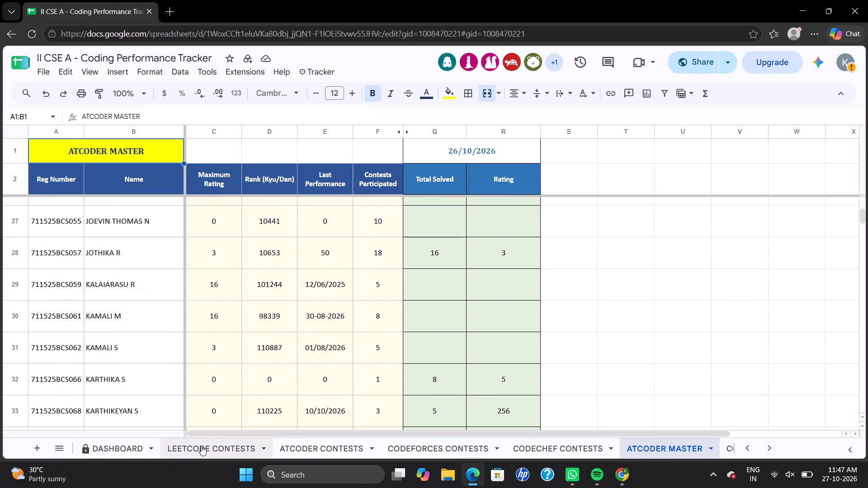
Return to the DASHBOARD sheet and look through the list of all sheets in the tracker.
scroll(201, 446, "right", 4)
left_click(122, 446)
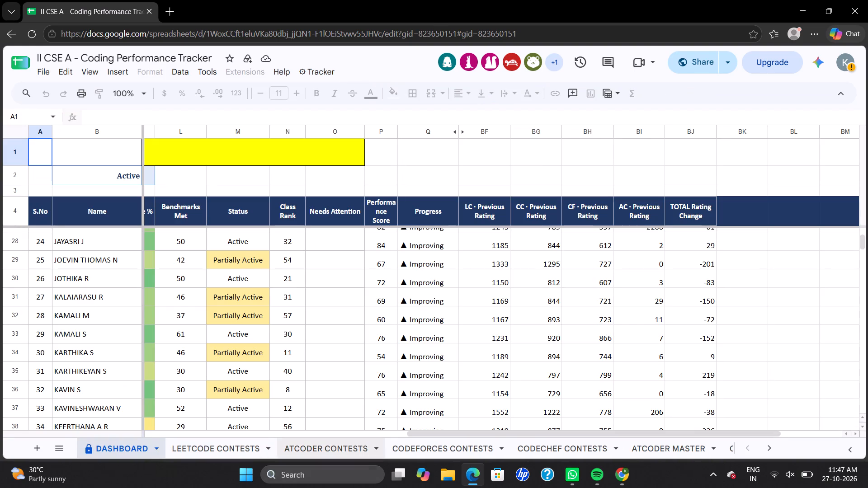
scroll(259, 452, "left", 3)
scroll(259, 452, "right", 8)
scroll(259, 452, "left", 10)
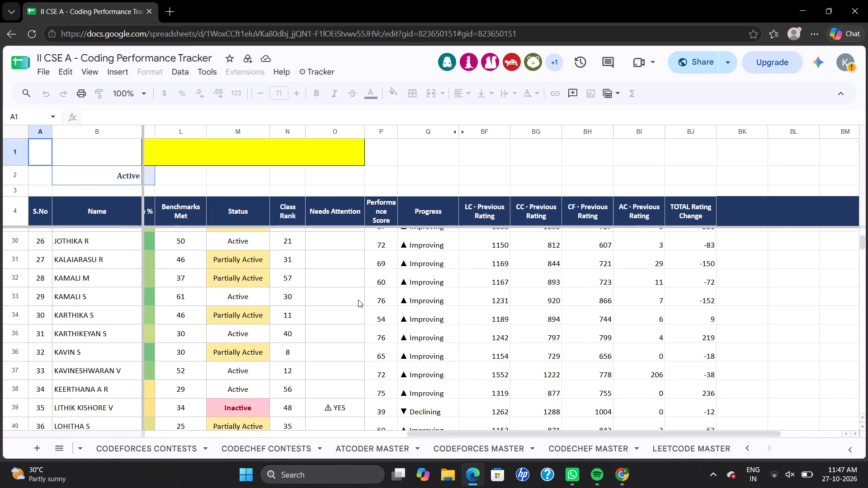
scroll(152, 452, "right", 9)
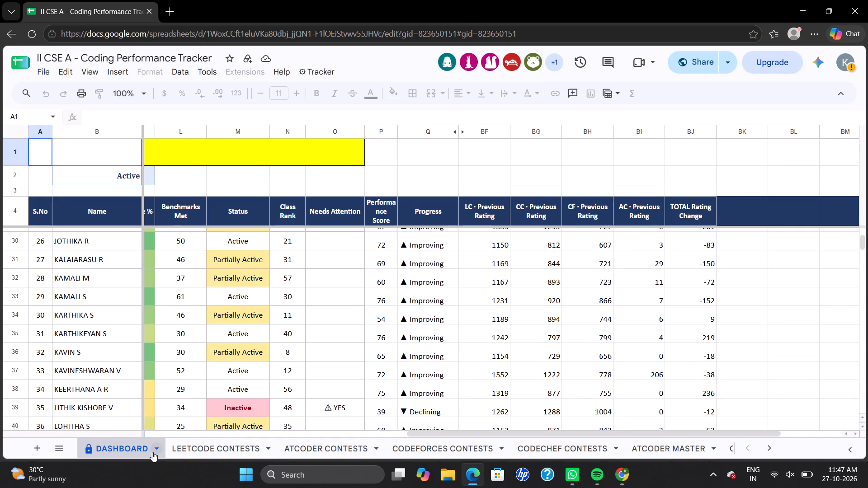
left_click(57, 451)
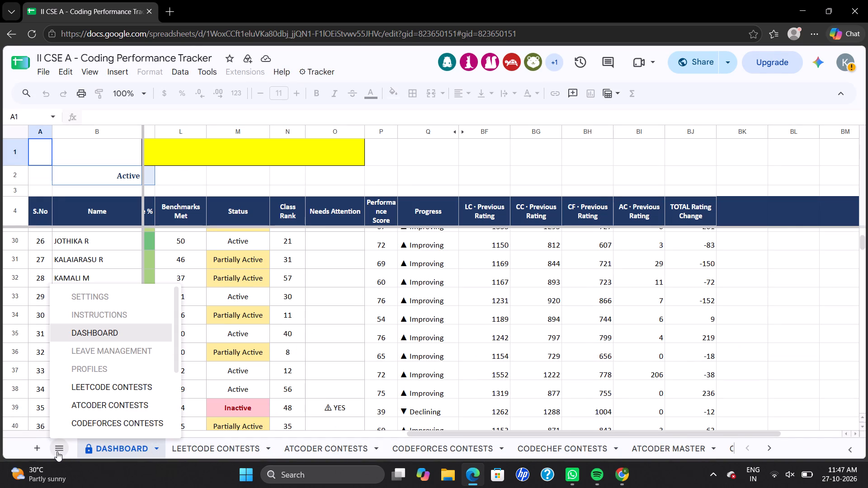
scroll(90, 375, "down", 1)
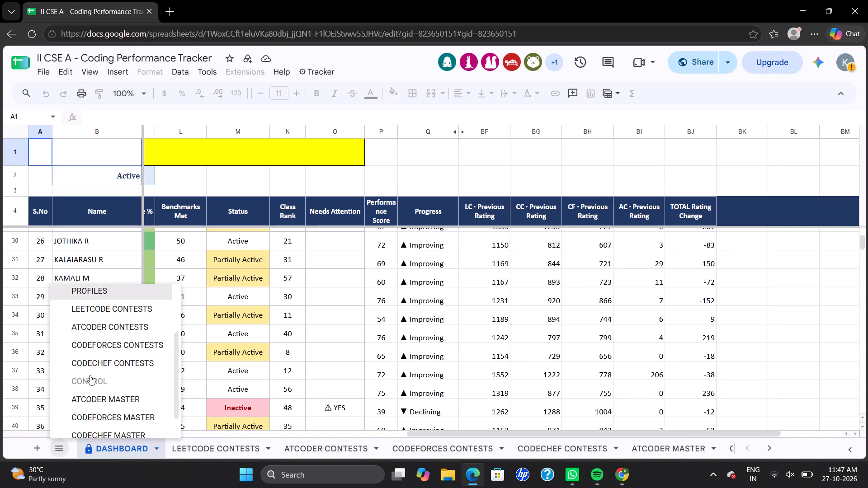
scroll(90, 375, "down", 1)
scroll(90, 375, "up", 4)
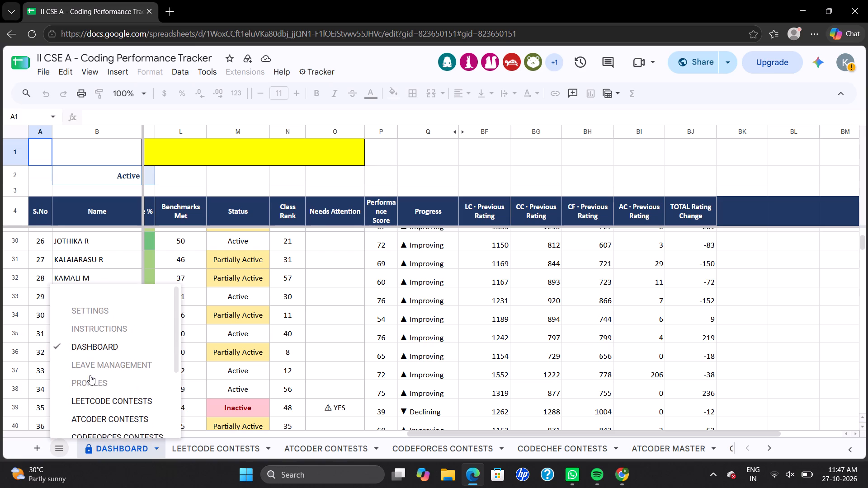
left_click(376, 390)
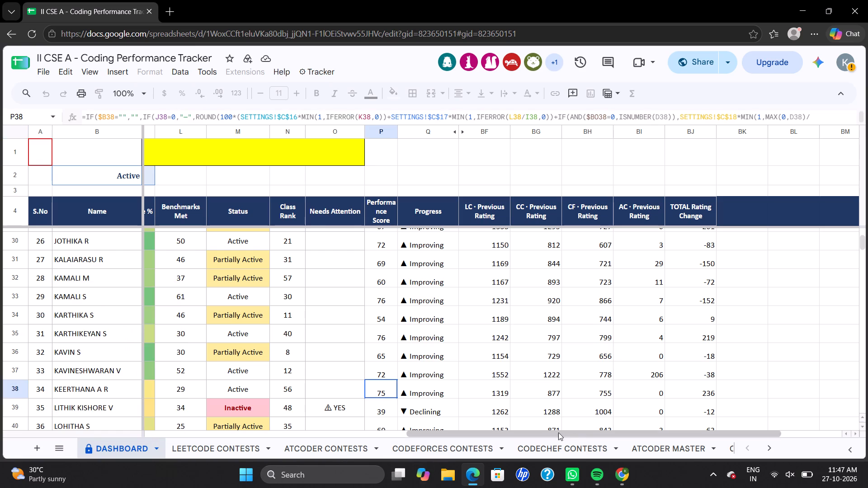
Check the CODECHEF CONTESTS and ATCODER MASTER sheets briefly, and examine the student rows of the CODEFORCES MASTER sheet around row 31.
left_click(560, 452)
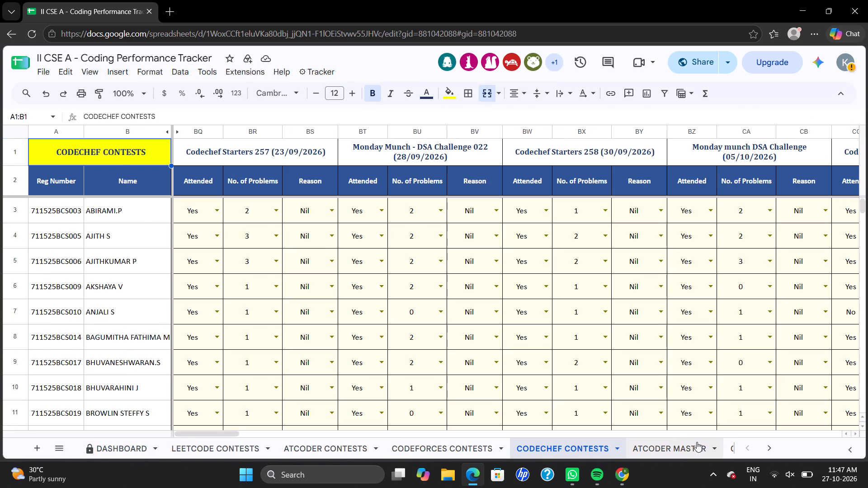
left_click(677, 452)
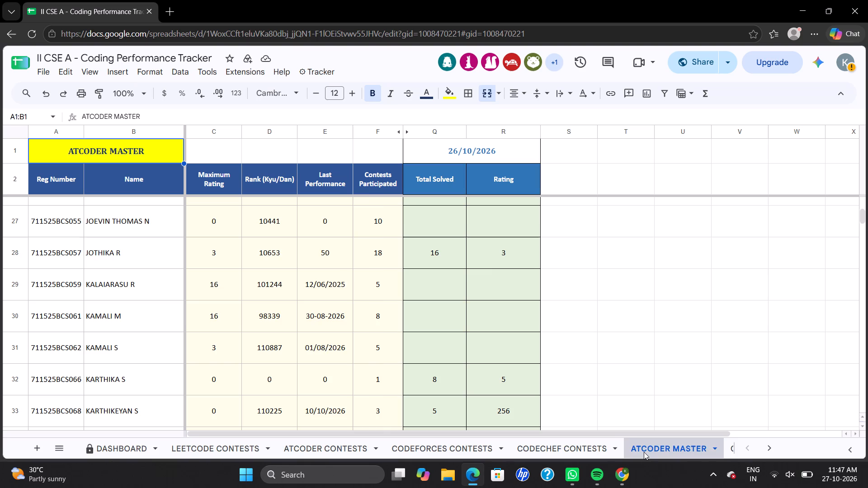
scroll(644, 452, "left", 4)
left_click(458, 455)
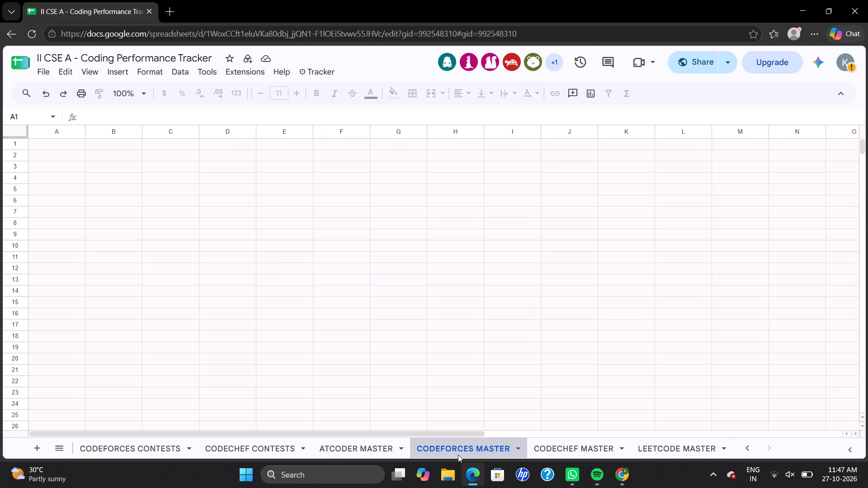
scroll(141, 379, "down", 12)
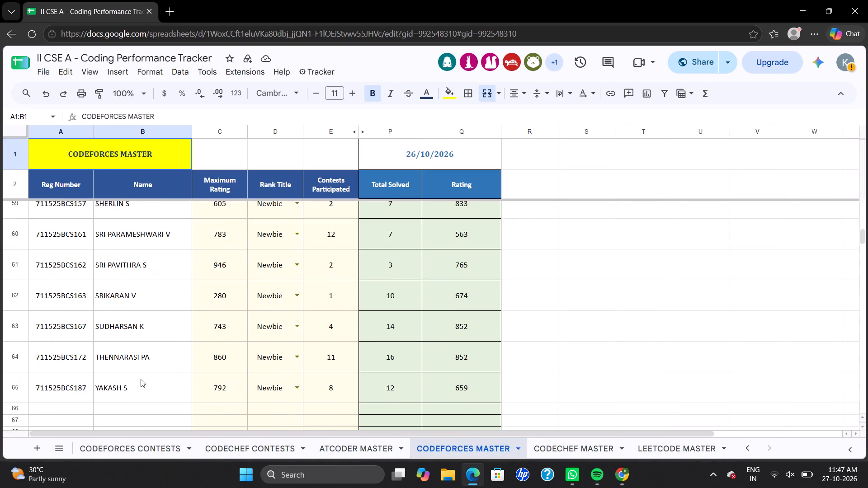
scroll(141, 379, "up", 5)
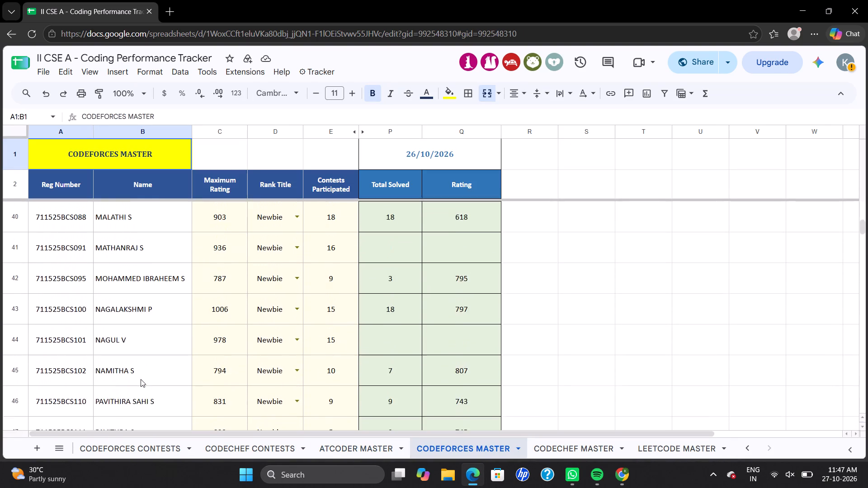
scroll(141, 379, "up", 6)
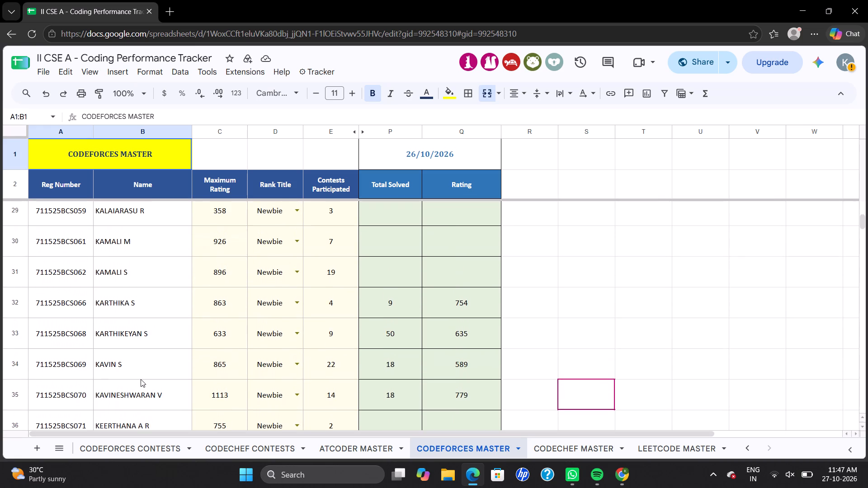
scroll(141, 379, "up", 2)
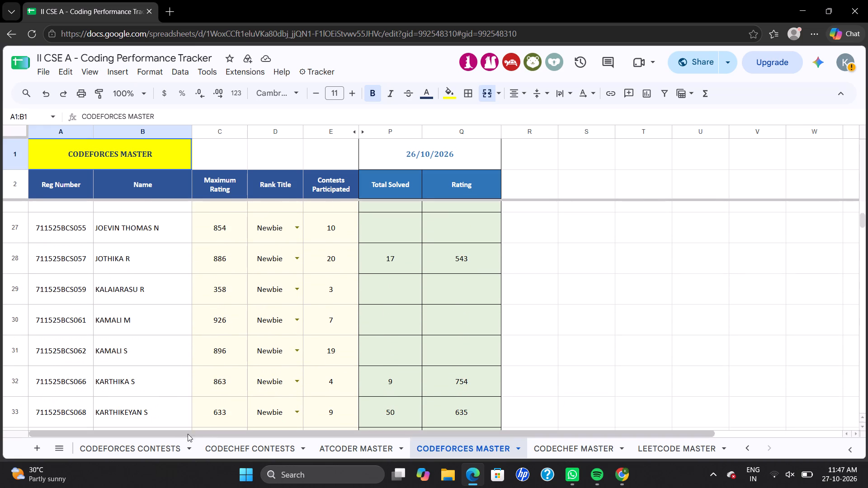
Switch to Chrome and open the AtCoder site, atcoder.jp, in a new tab.
left_click(629, 478)
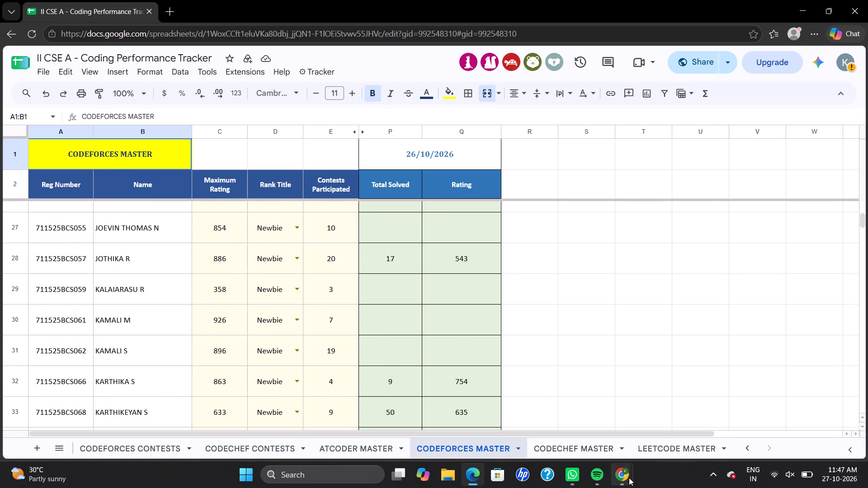
left_click(646, 439)
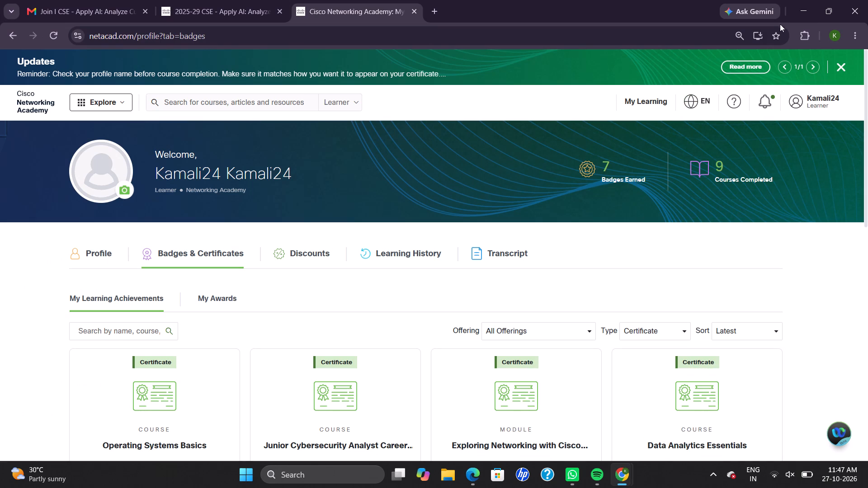
left_click(439, 7)
type("at")
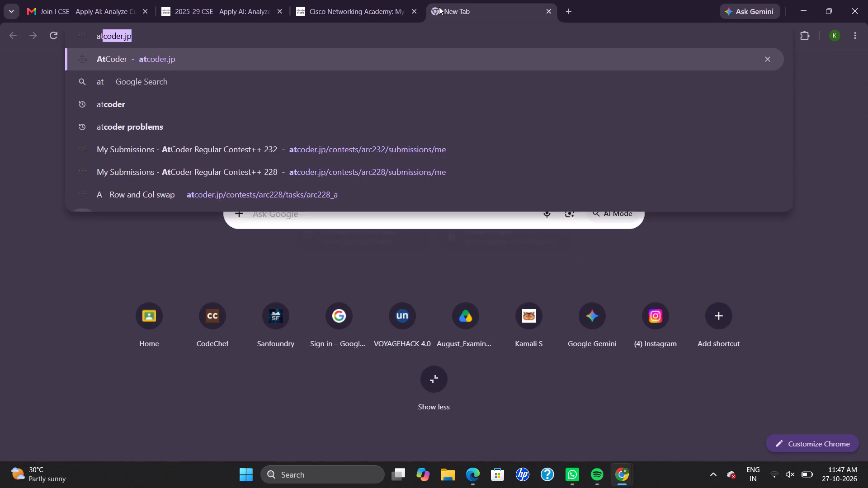
double_click(317, 52)
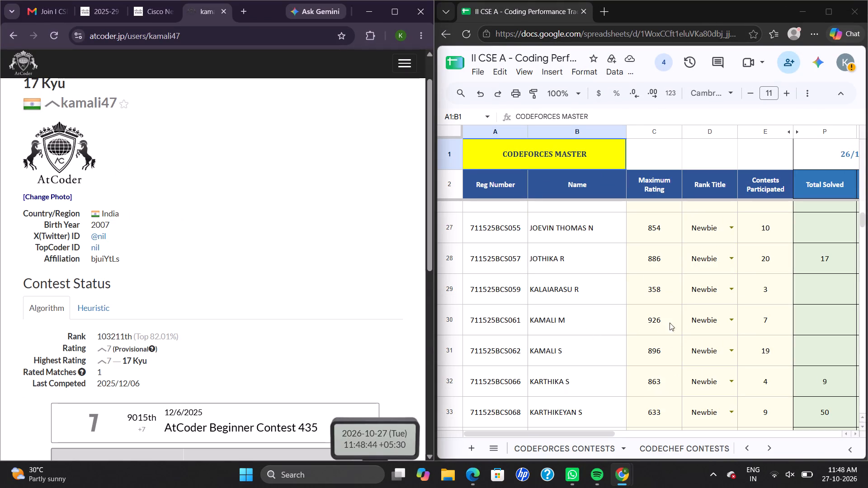
Enter 7 as the 26/10/2026 rating in row 31 of the CODEFORCES MASTER sheet in Edge.
scroll(806, 344, "left", 3)
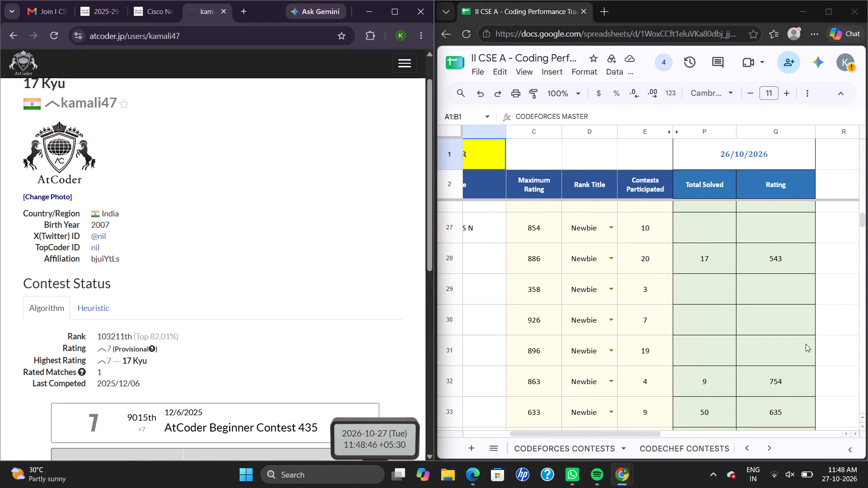
left_click(783, 356)
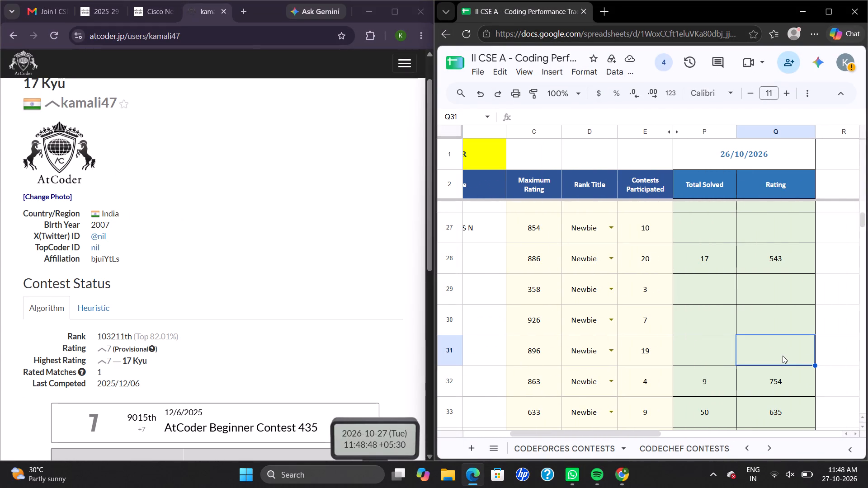
key("7")
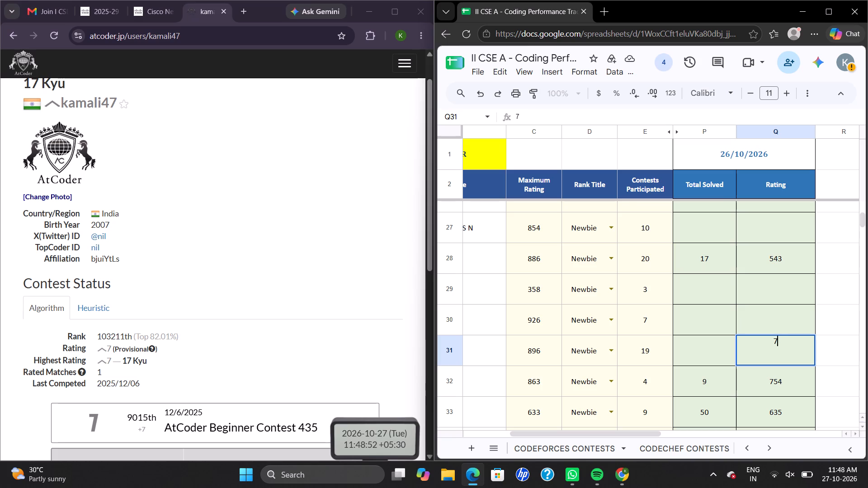
Enter 7 as the 26/10/2026 rating in row 31 of the ATCODER MASTER sheet.
scroll(691, 450, "left", 1)
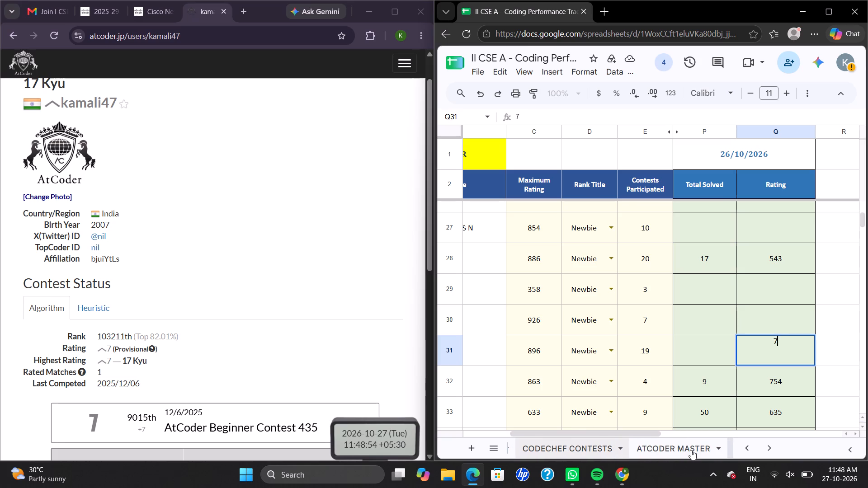
scroll(691, 450, "left", 1)
left_click(691, 450)
scroll(726, 375, "left", 2)
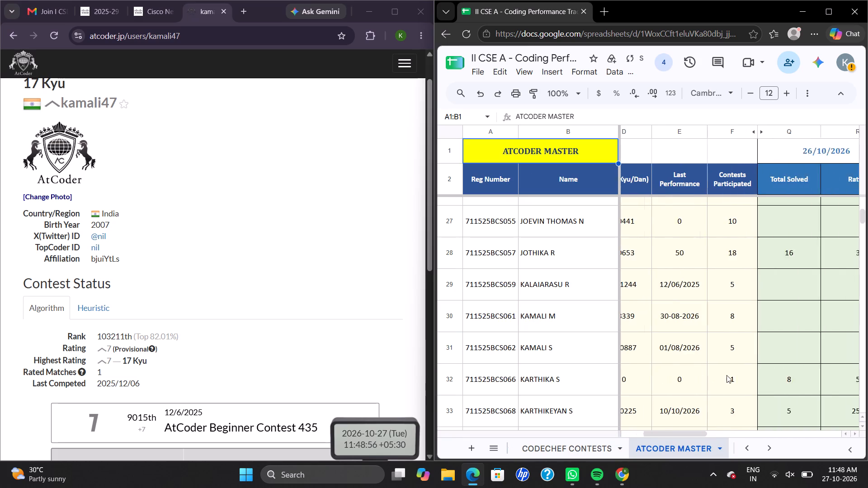
scroll(726, 375, "left", 2)
left_click(726, 353)
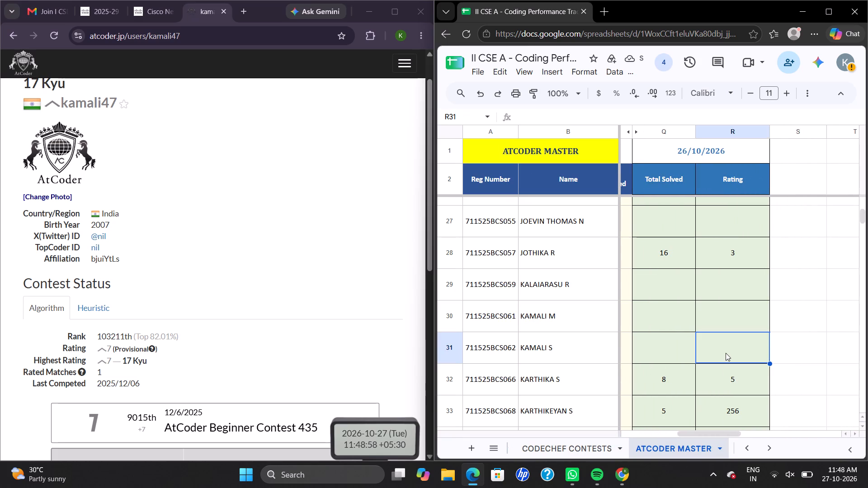
key("7")
scroll(686, 447, "left", 1)
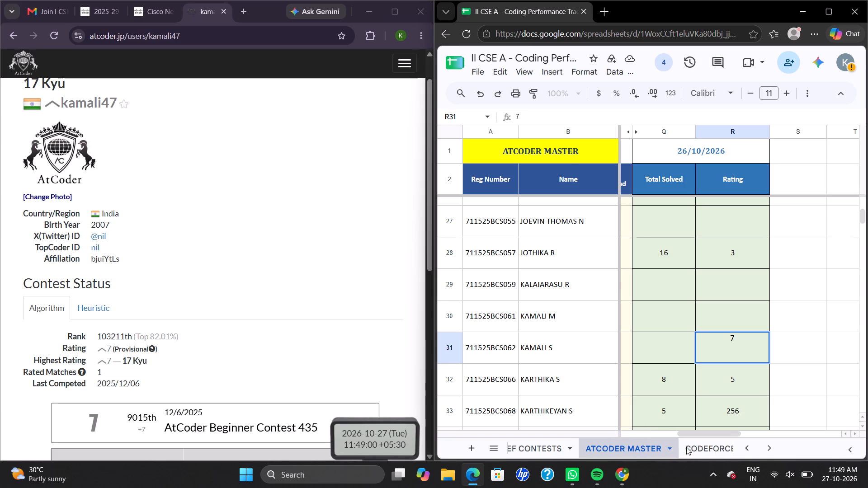
scroll(686, 447, "left", 1)
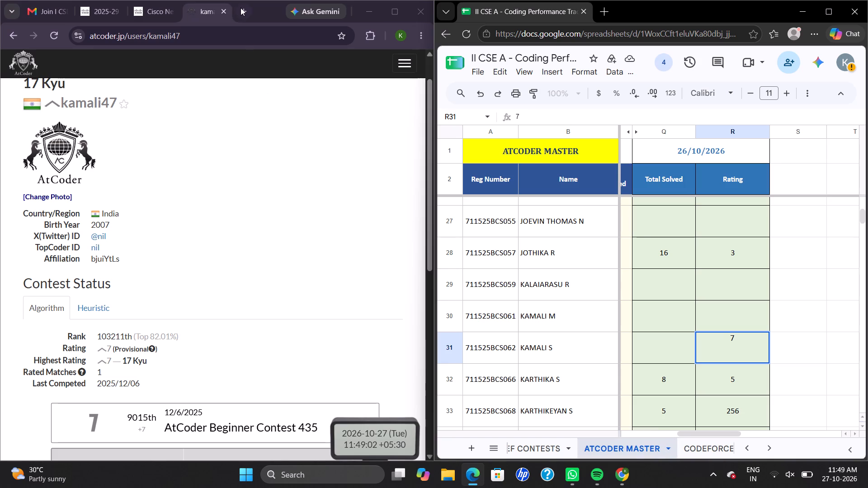
Switch to Chrome, search for atcoder problems in a new tab and open the AtCoder Problems site on kenkoooo.com.
left_click(241, 9)
type("atcoder")
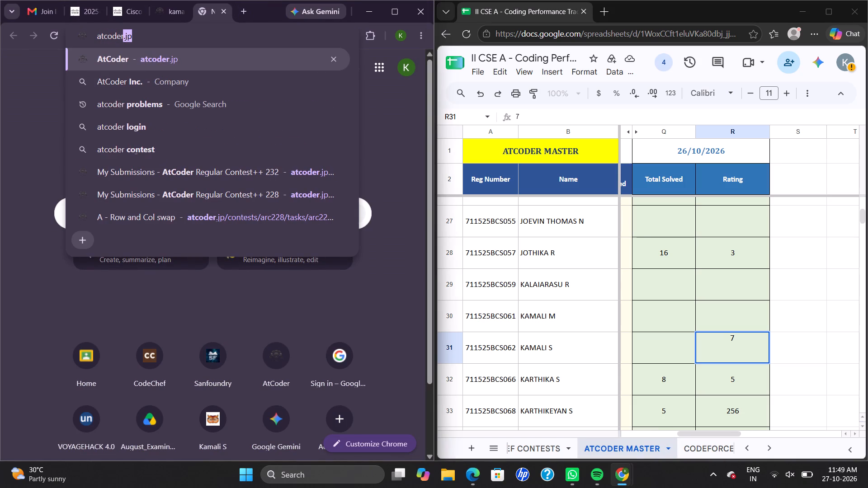
left_click(239, 99)
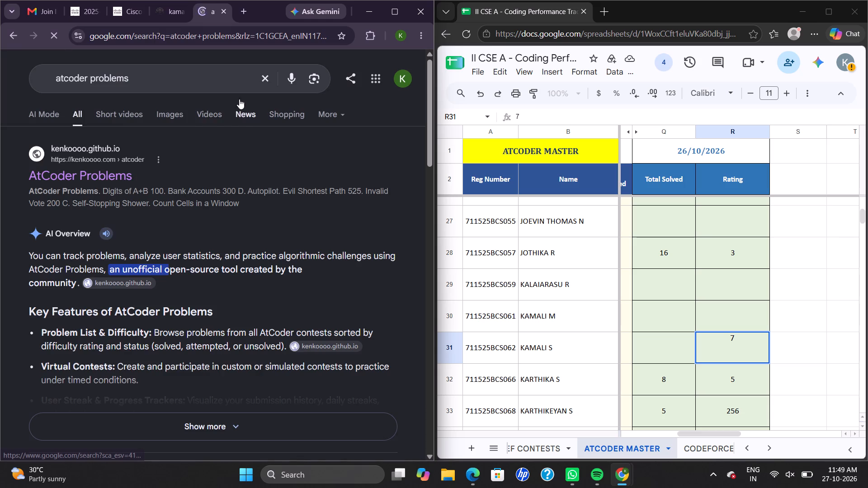
left_click(109, 177)
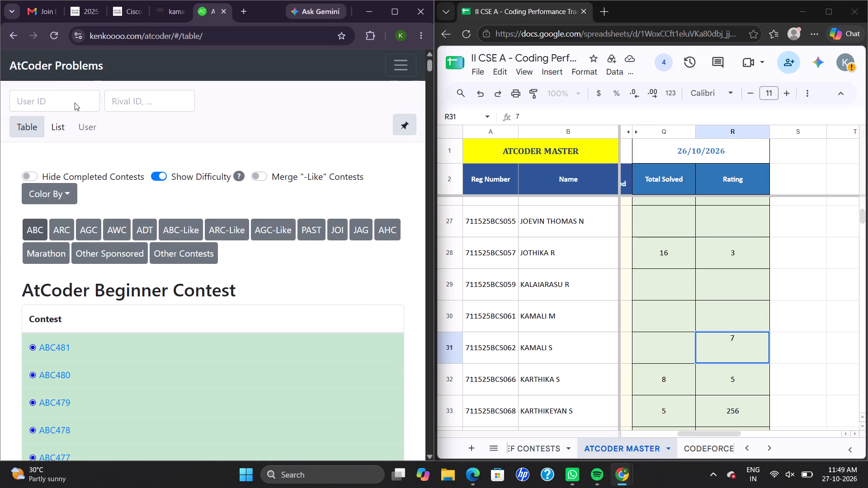
left_click(75, 103)
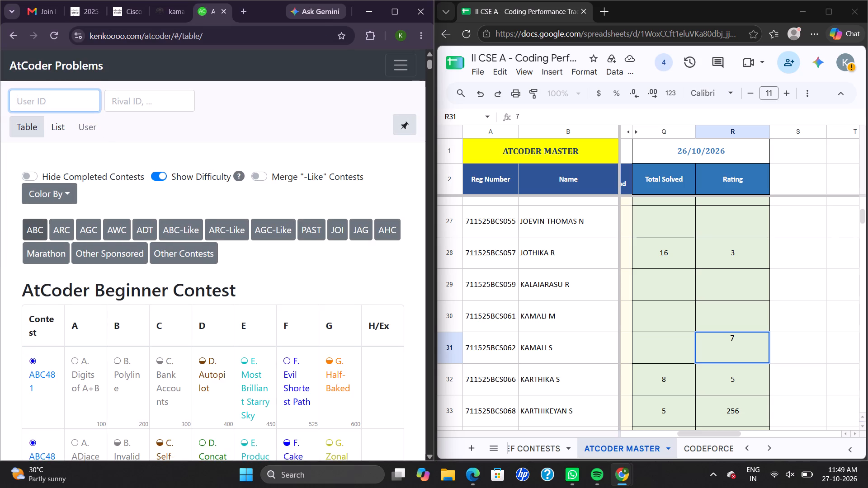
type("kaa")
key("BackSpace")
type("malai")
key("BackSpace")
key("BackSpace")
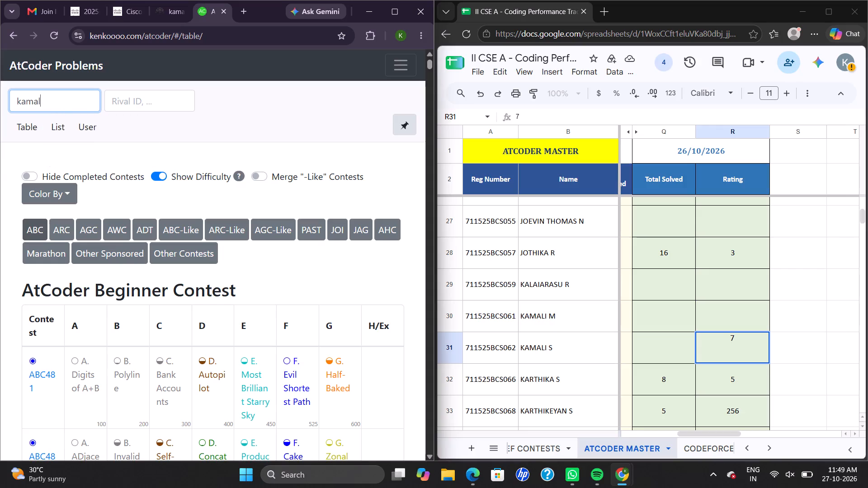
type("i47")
left_click(93, 130)
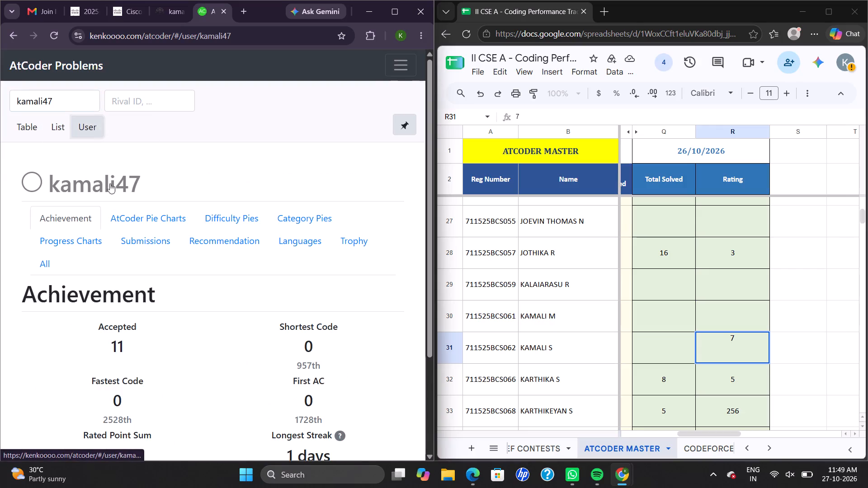
Switch to Edge and enter 11 as the 26/10/2026 total solved in row 31 of the ATCODER MASTER sheet.
left_click(641, 358)
type("11")
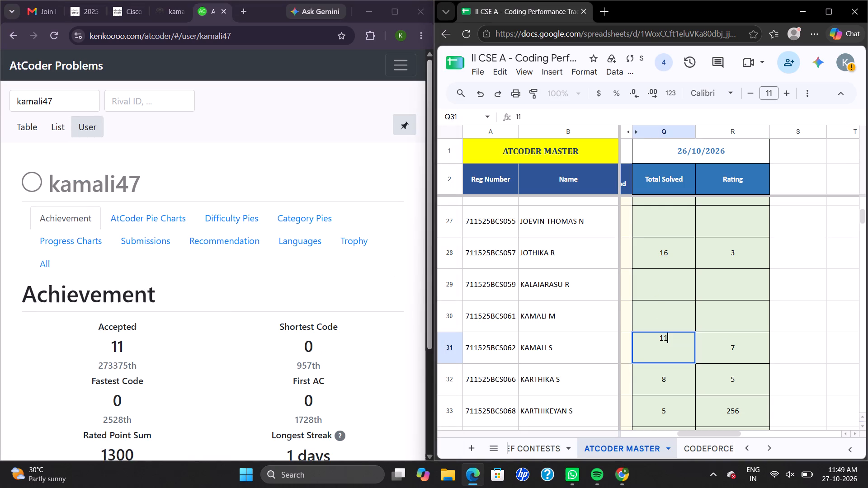
scroll(687, 345, "right", 2)
left_click(688, 371)
scroll(688, 371, "right", 2)
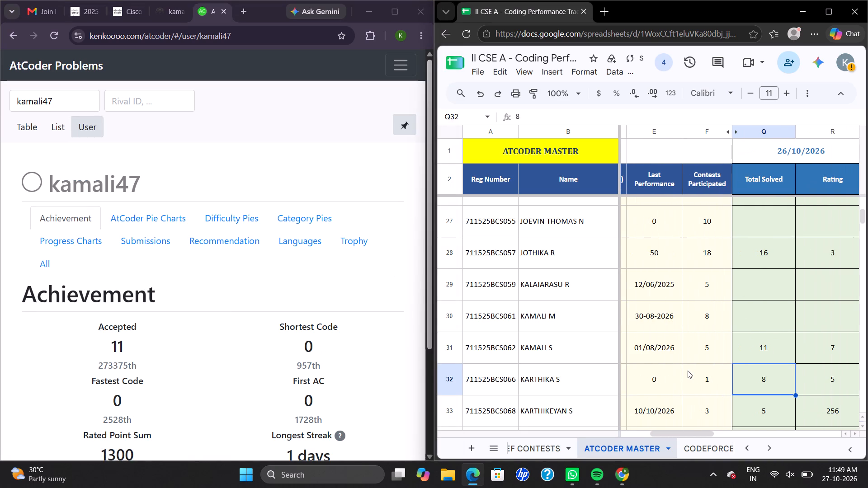
scroll(688, 371, "right", 1)
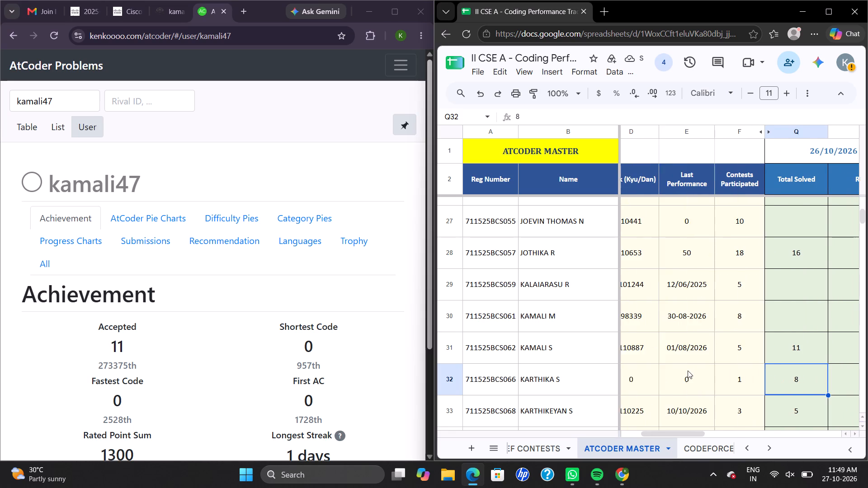
scroll(688, 371, "right", 3)
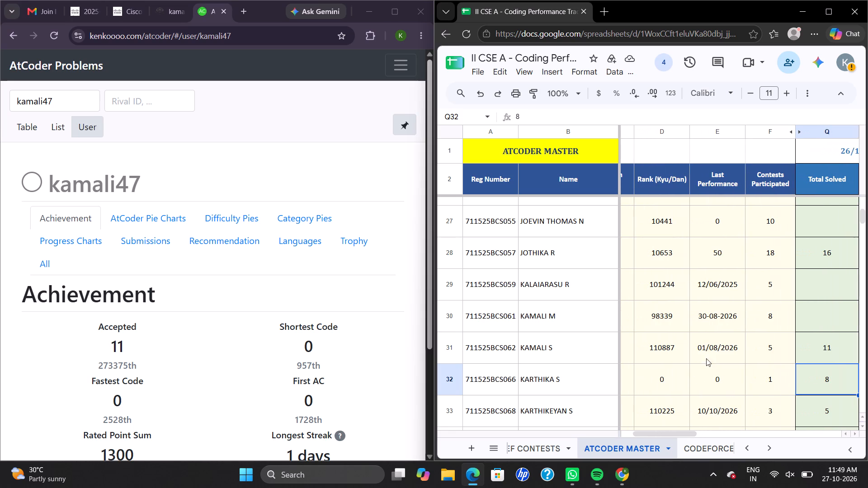
scroll(703, 377, "down", 1)
scroll(703, 377, "left", 1)
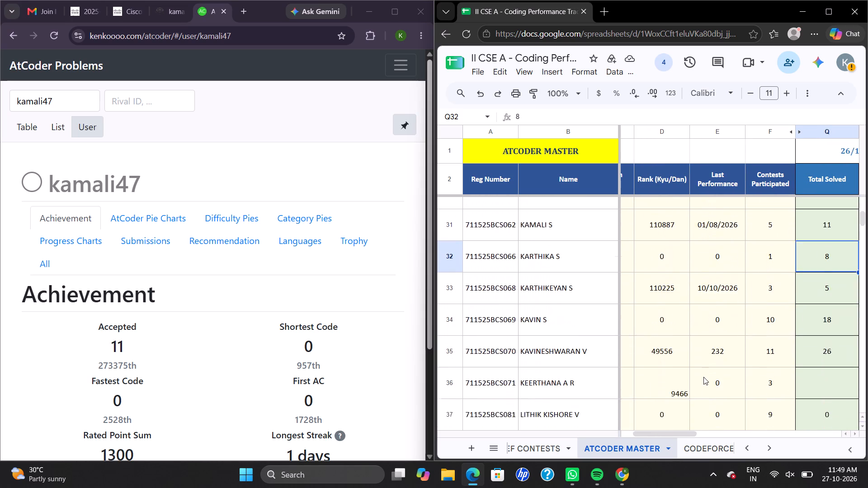
scroll(703, 377, "left", 1)
scroll(703, 377, "right", 1)
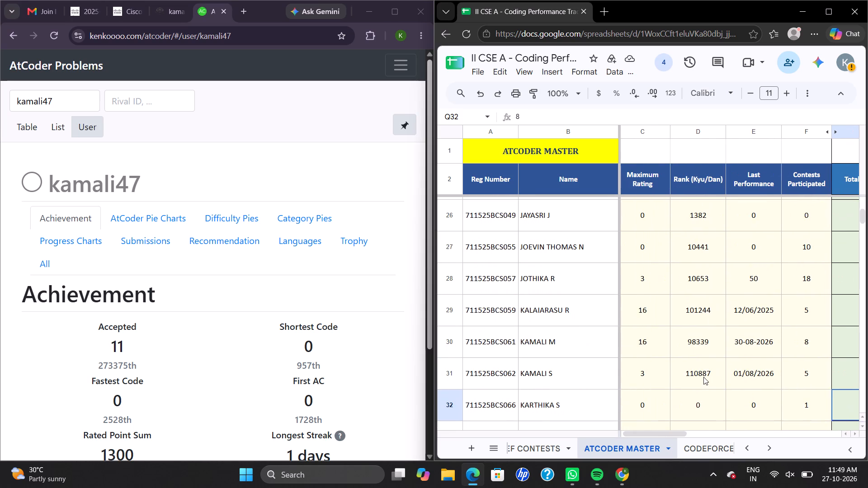
scroll(703, 377, "right", 1)
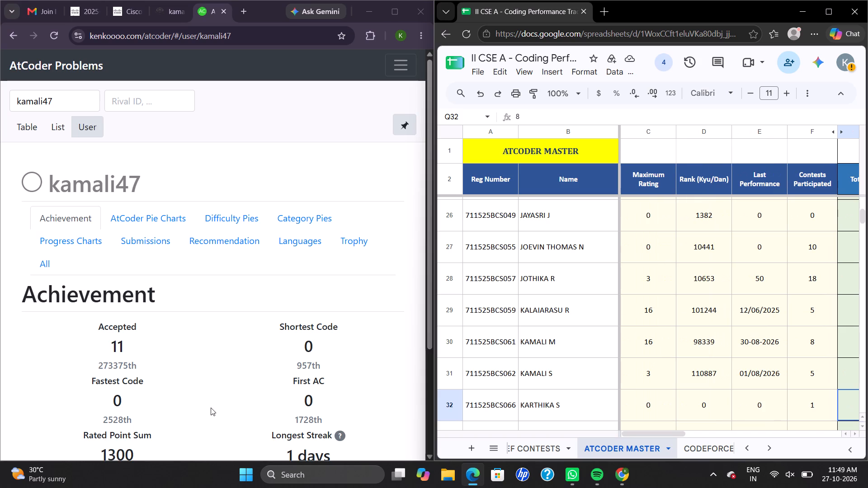
scroll(211, 408, "down", 2)
left_click(167, 13)
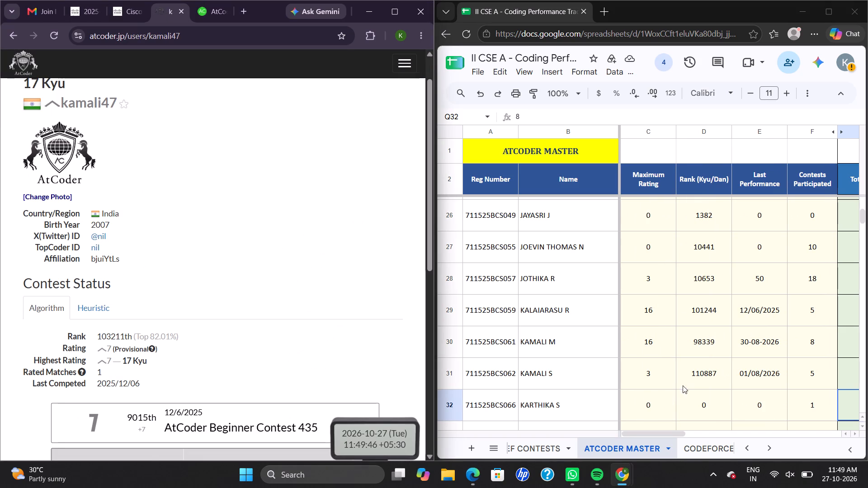
left_click(708, 380)
key("BackSpace")
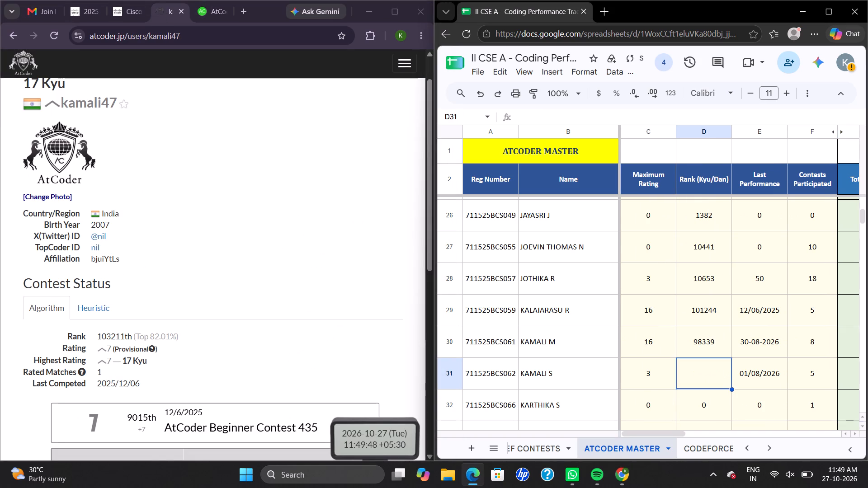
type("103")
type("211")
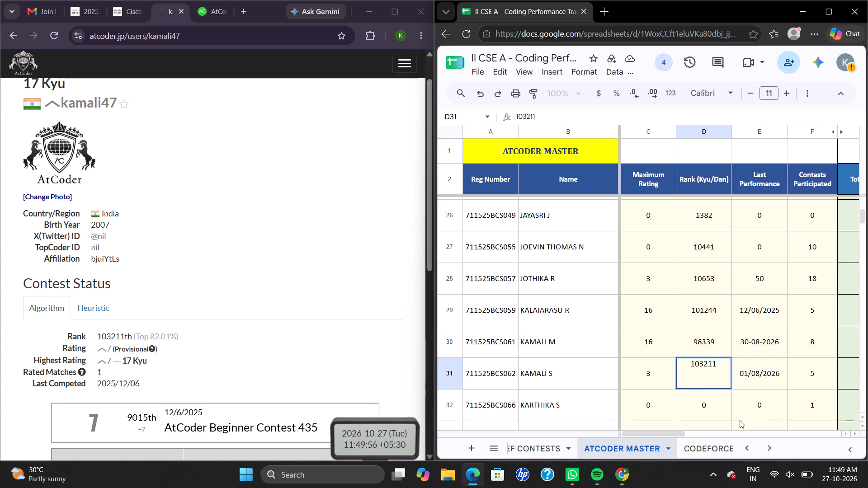
Check the highest rating on the AtCoder profile and set the Maximum Rating in row 31 to 7.
left_click(653, 375)
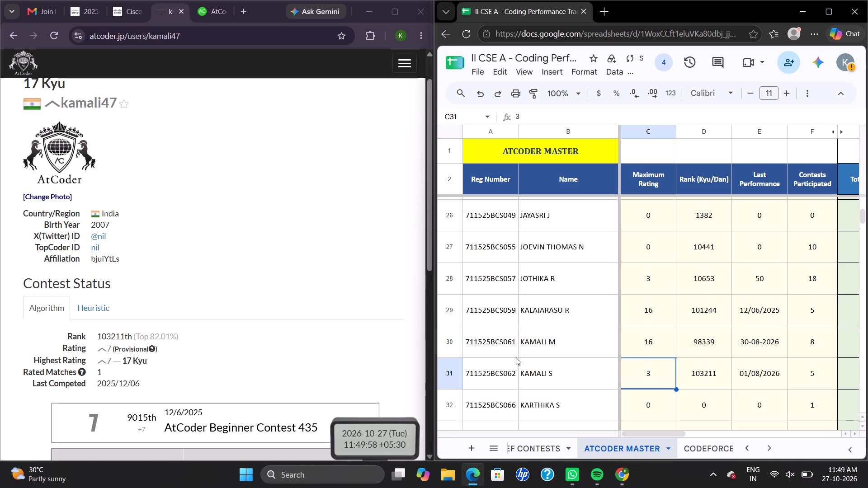
scroll(253, 352, "down", 2)
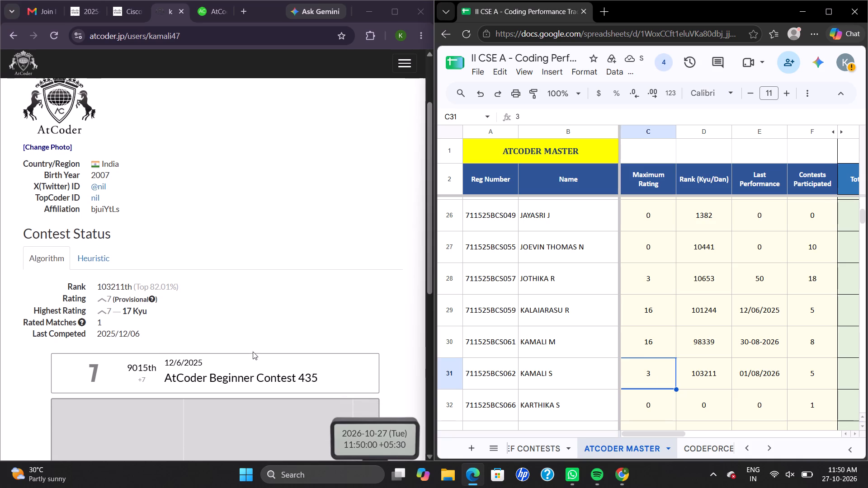
scroll(253, 352, "down", 1)
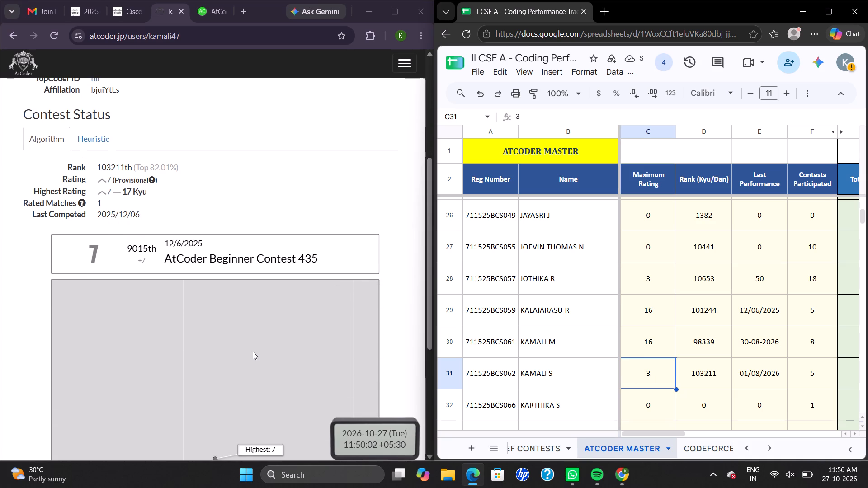
key("BackSpace")
key("7")
scroll(253, 352, "up", 1)
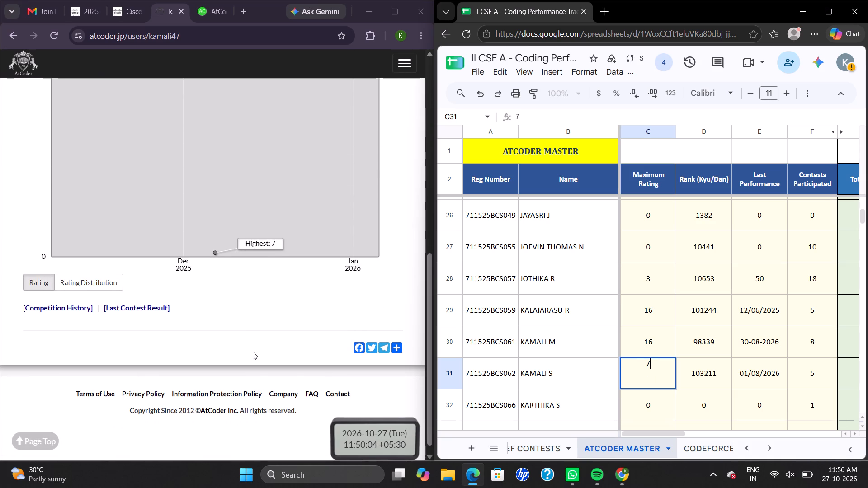
scroll(253, 352, "up", 1)
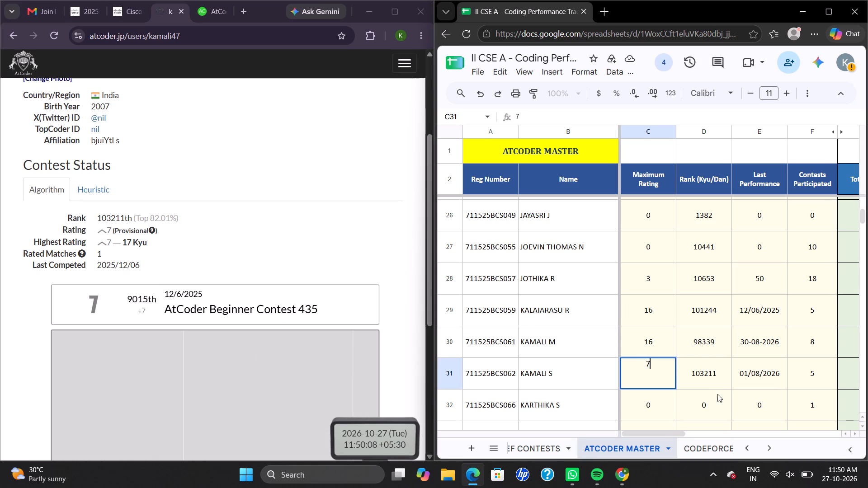
left_click(711, 379)
Switch the tracker to the CODEFORCES MASTER sheet.
scroll(711, 379, "left", 5)
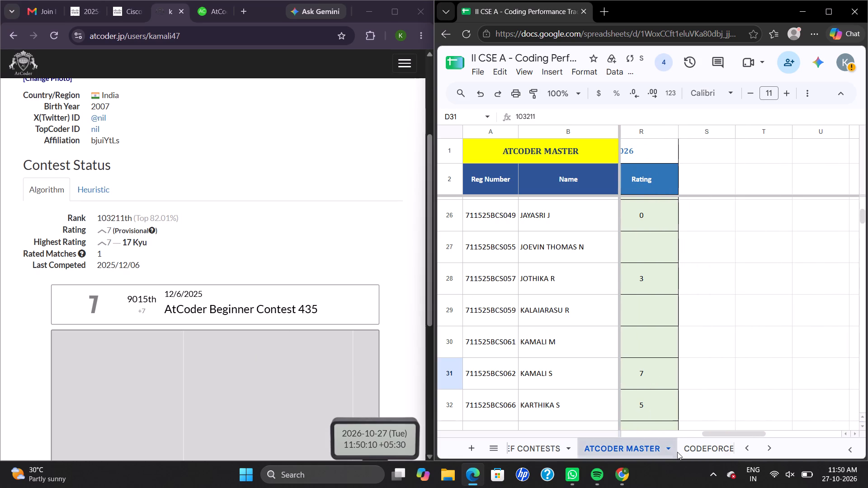
left_click(702, 447)
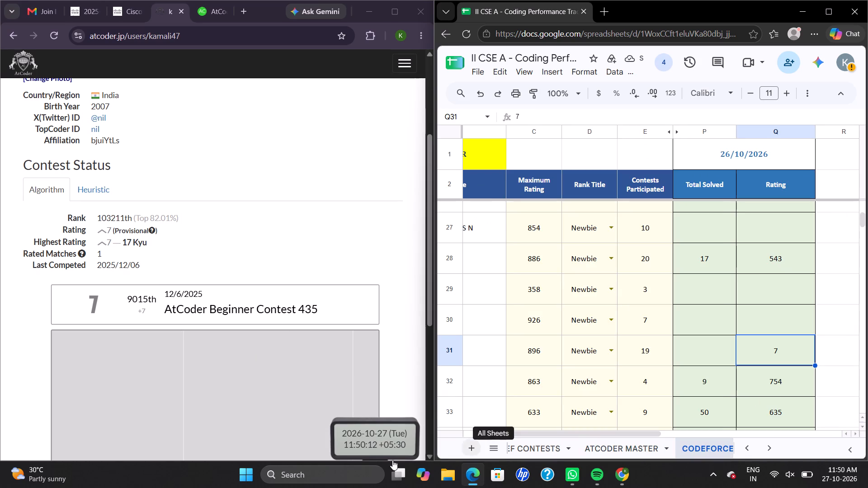
Switch to Chrome, open the Codeforces site in a new tab and follow its Register link.
left_click(242, 11)
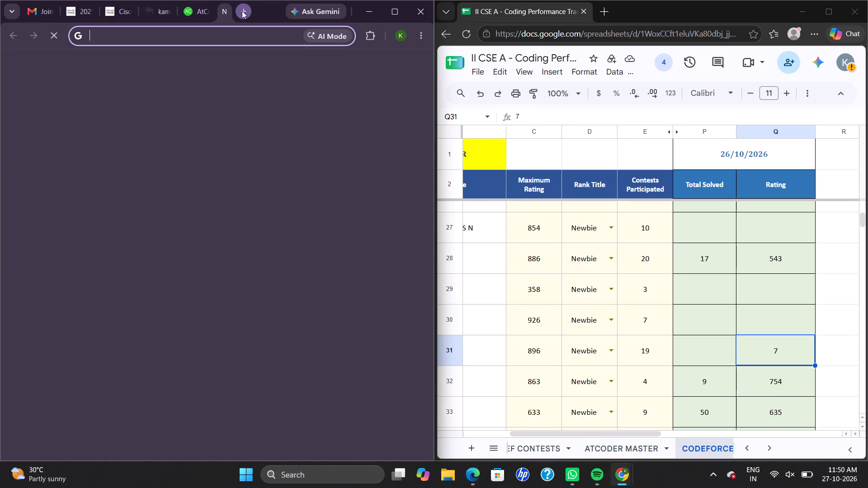
type("codeforce")
double_click(210, 50)
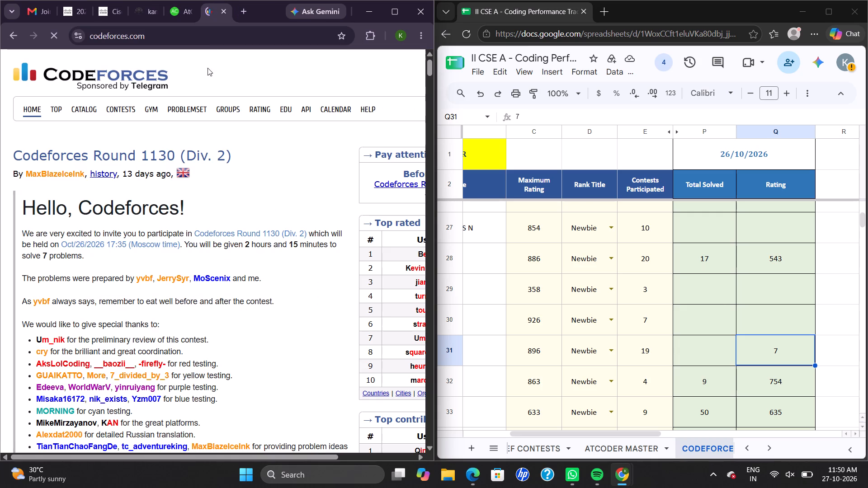
scroll(243, 291, "left", 4)
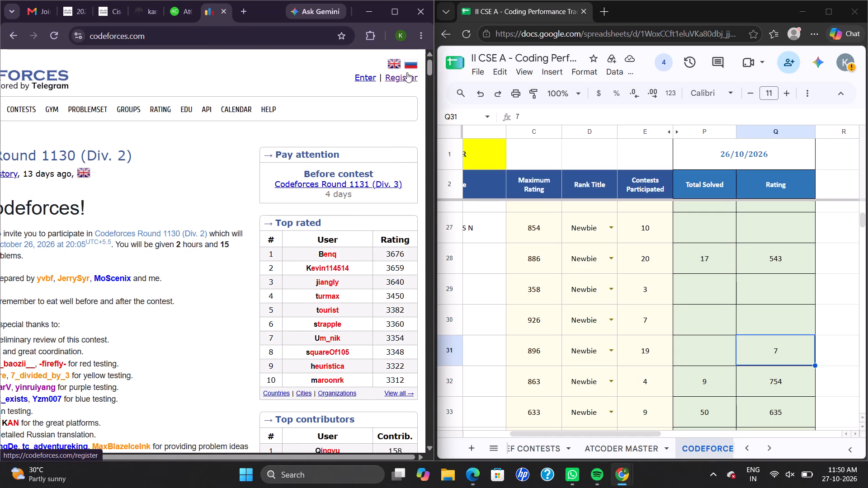
left_click(407, 72)
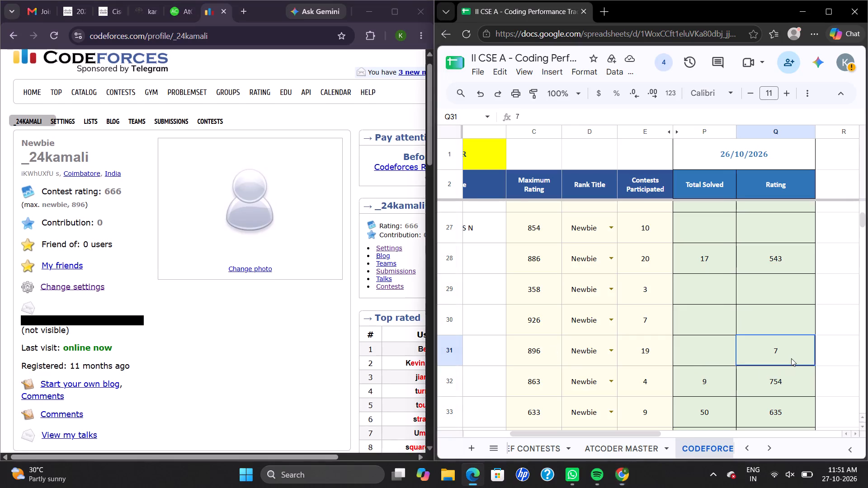
Switch to Edge and replace the 26/10/2026 rating in row 31 of the CODEFORCES MASTER sheet with 666.
key("BackSpace")
type("666")
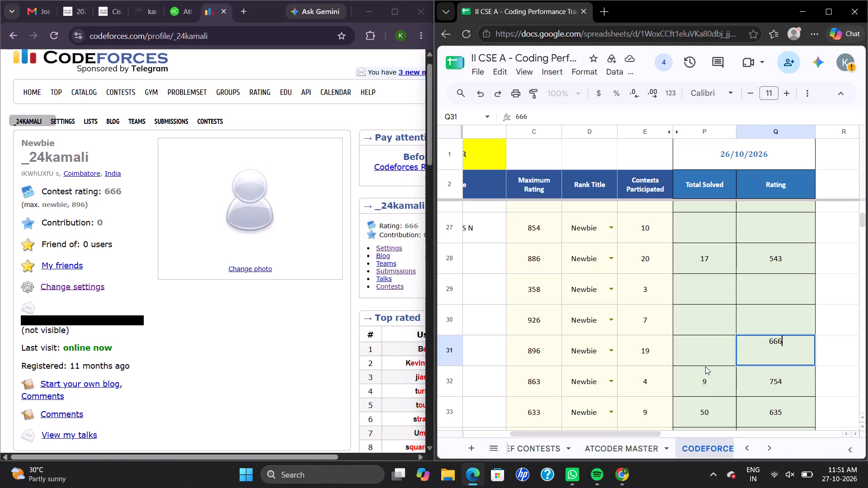
Check the problems solved for all time on the Codeforces profile and enter 17 as the 26/10/2026 total solved in row 31.
left_click(698, 349)
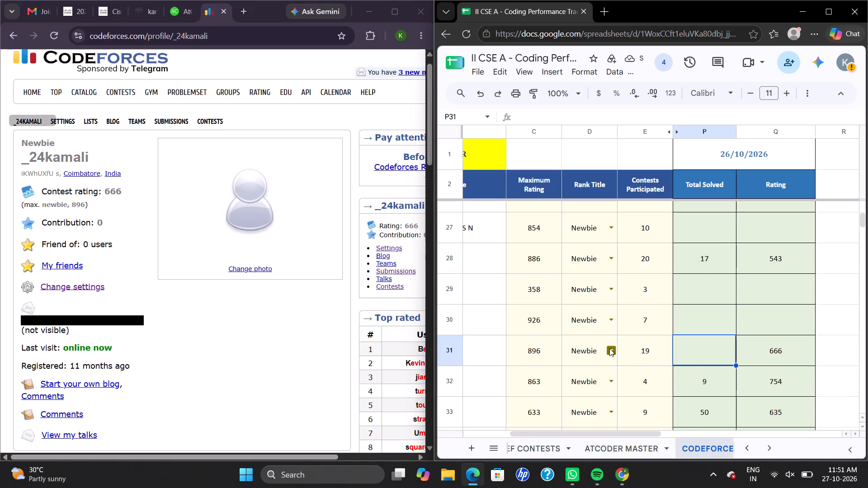
scroll(310, 394, "down", 4)
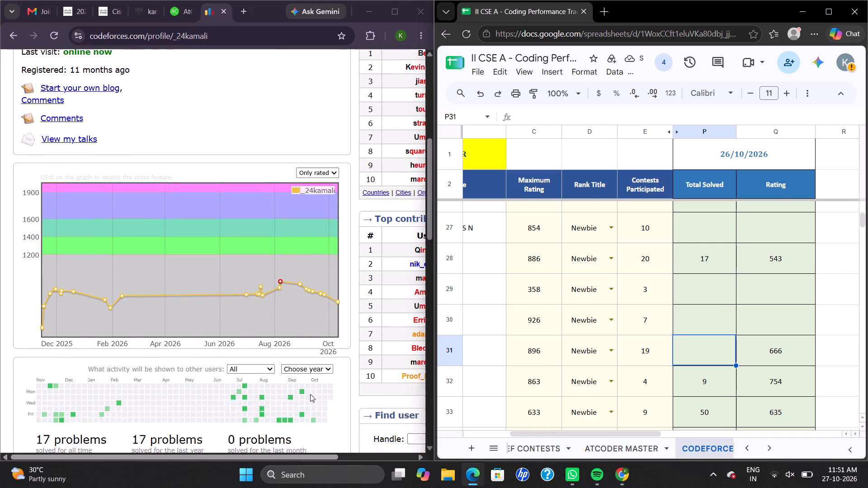
scroll(310, 394, "down", 4)
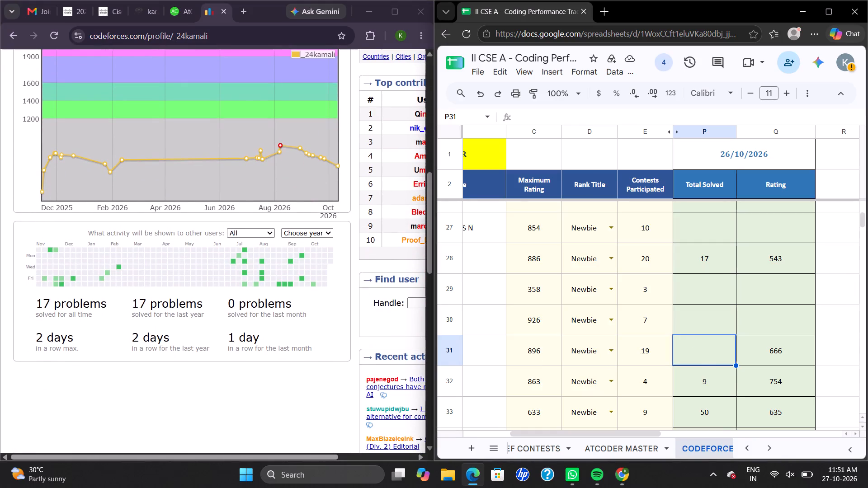
left_click(697, 359)
key("1")
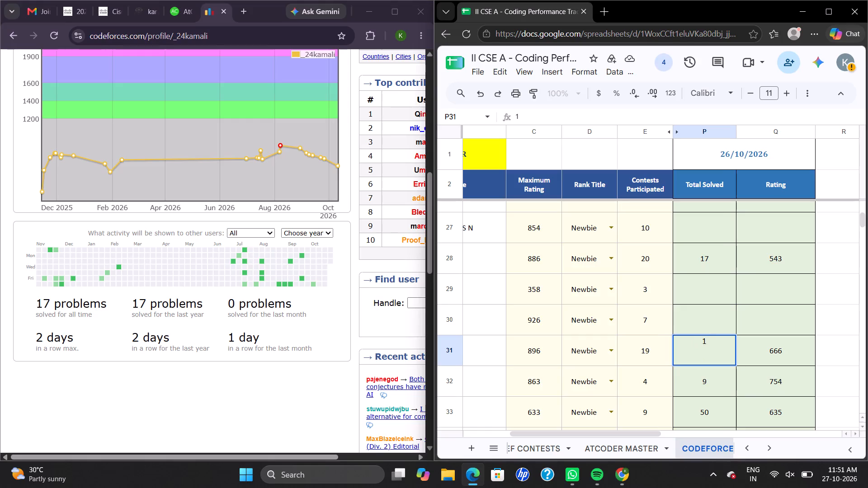
key("7")
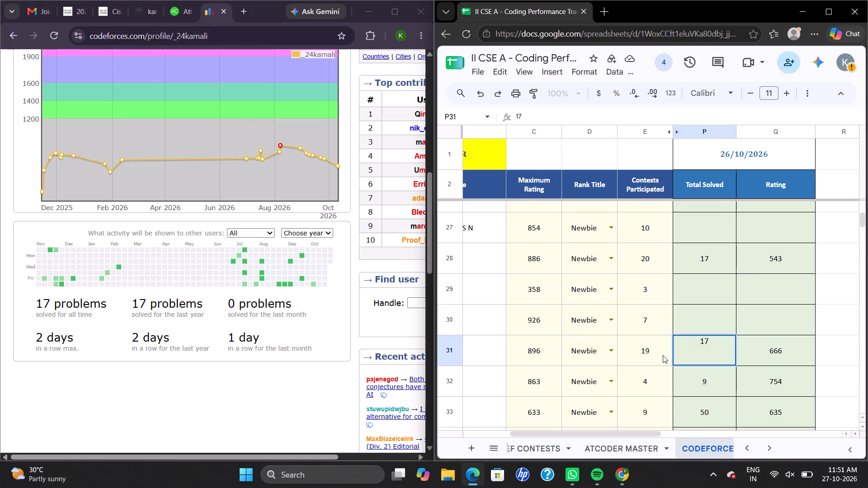
left_click(663, 355)
scroll(324, 343, "down", 1)
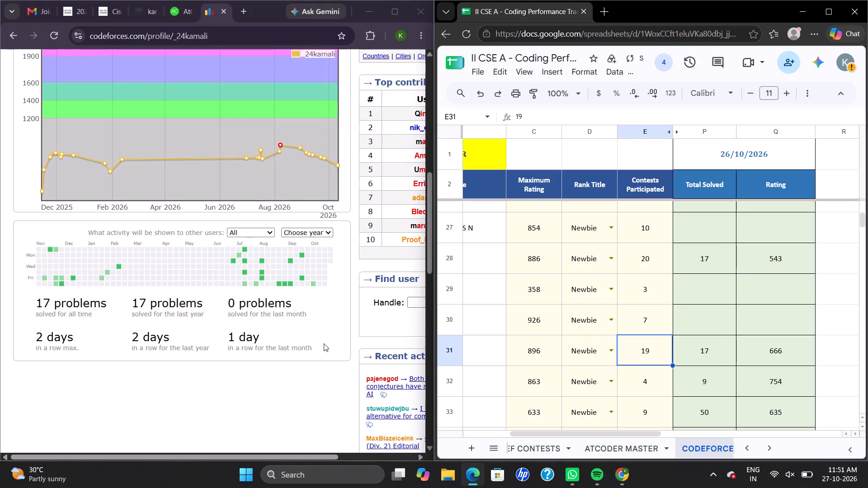
Open the Contests page of the Codeforces profile and check the number of rated contests listed.
scroll(324, 343, "down", 2)
scroll(324, 343, "up", 2)
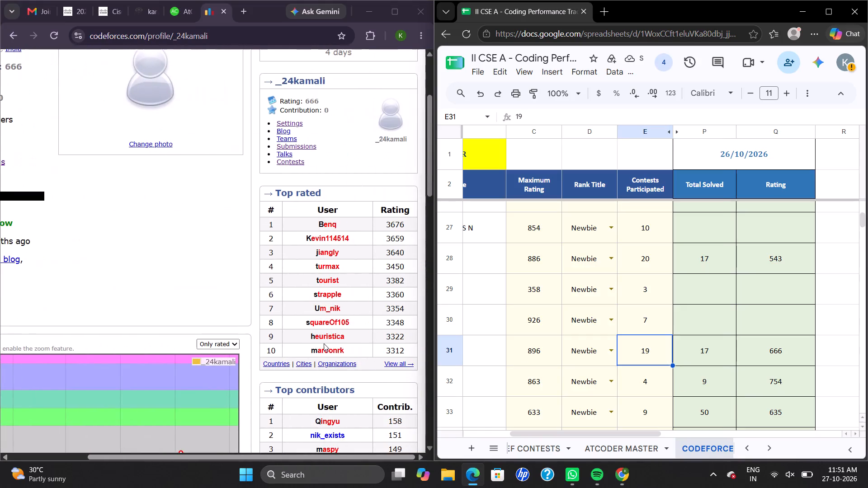
scroll(324, 343, "up", 1)
scroll(324, 343, "down", 1)
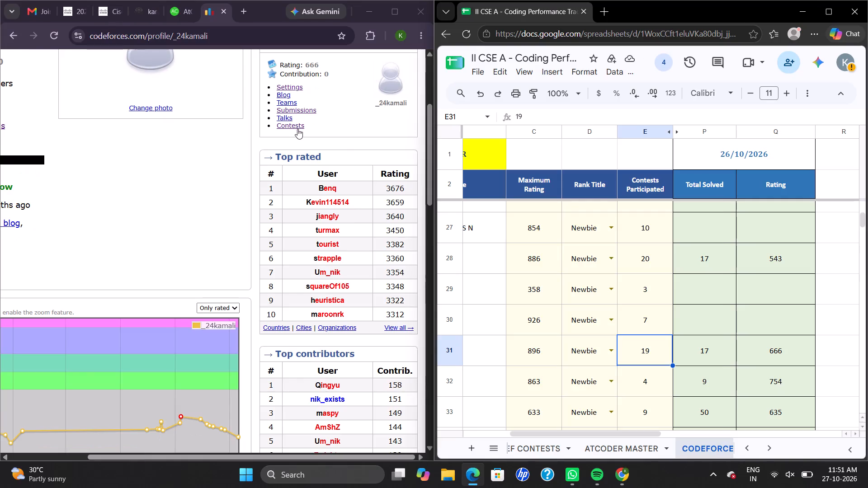
left_click(297, 129)
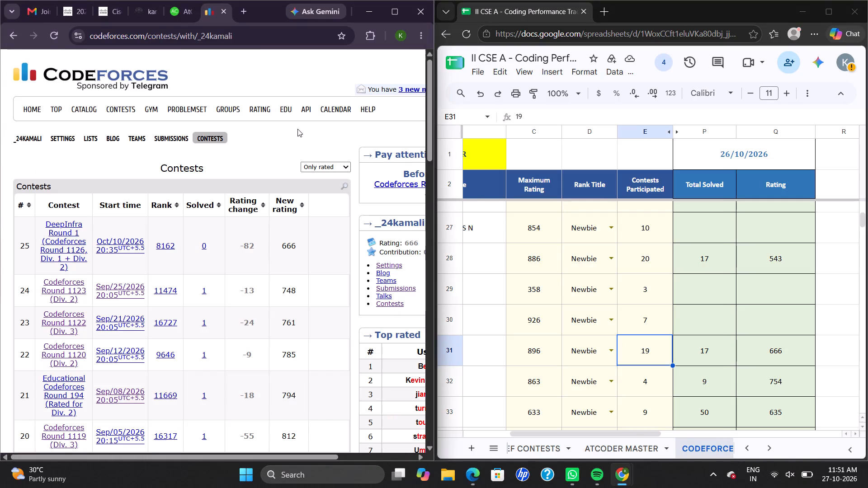
scroll(61, 328, "down", 6)
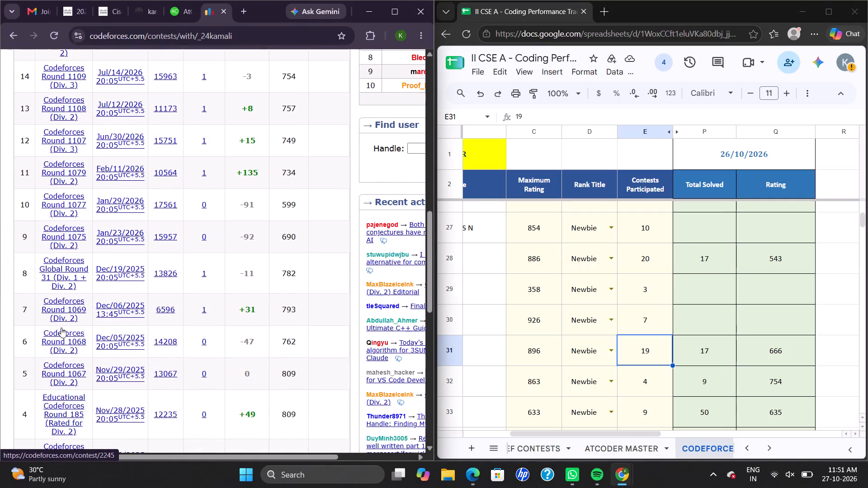
scroll(61, 328, "down", 4)
scroll(61, 328, "up", 1)
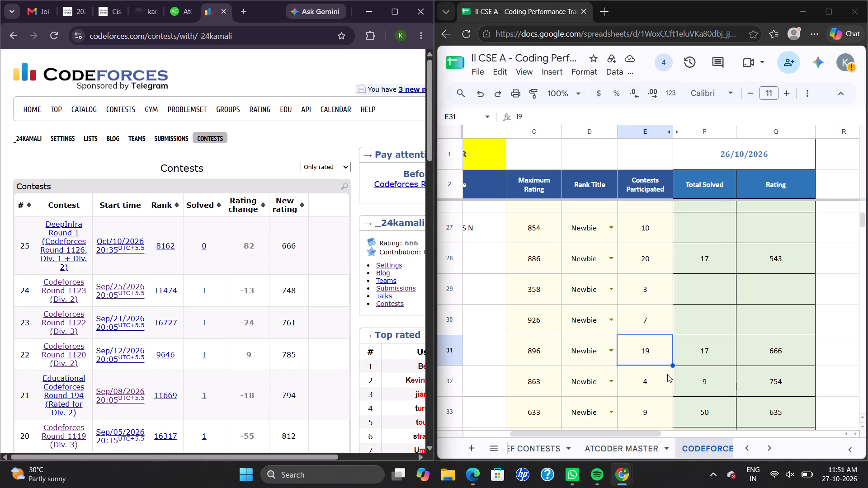
Look through the students' contests participated, total solved and rating entries across the CODEFORCES MASTER sheet.
scroll(667, 374, "down", 5)
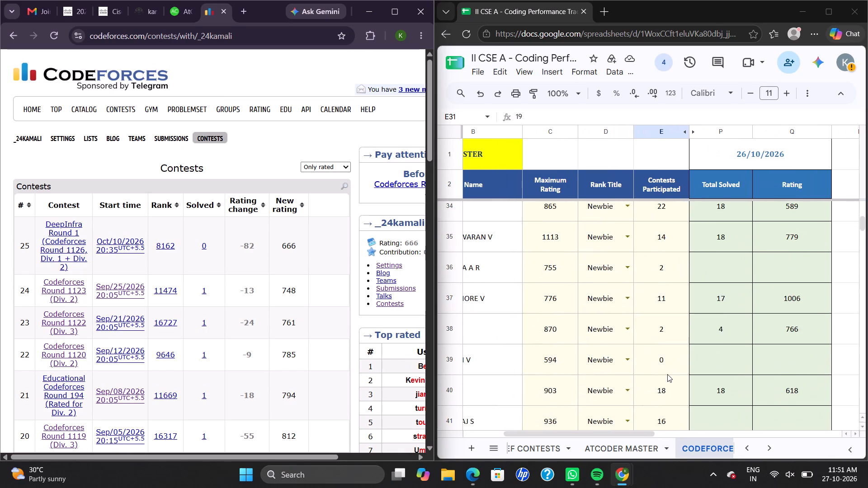
scroll(667, 374, "down", 5)
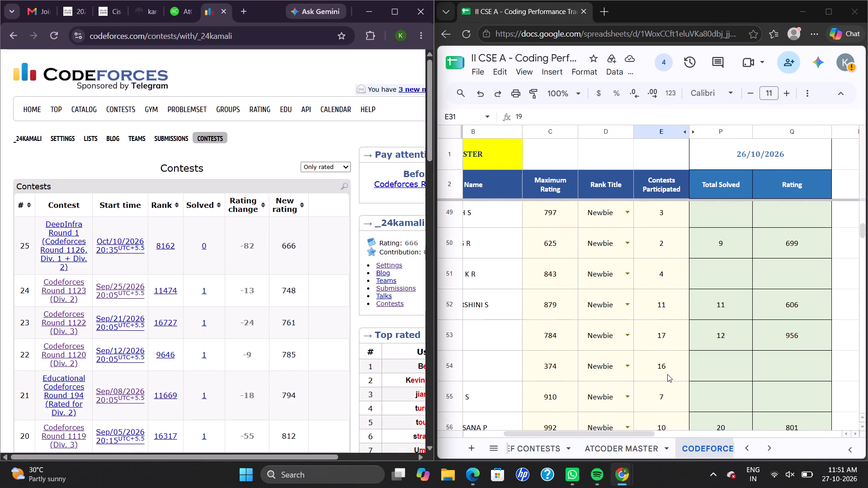
scroll(667, 374, "down", 6)
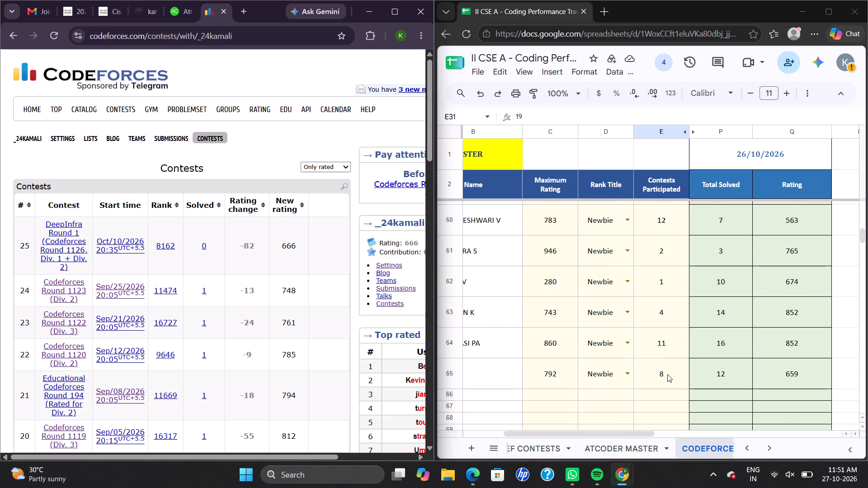
scroll(667, 374, "down", 2)
scroll(667, 374, "up", 15)
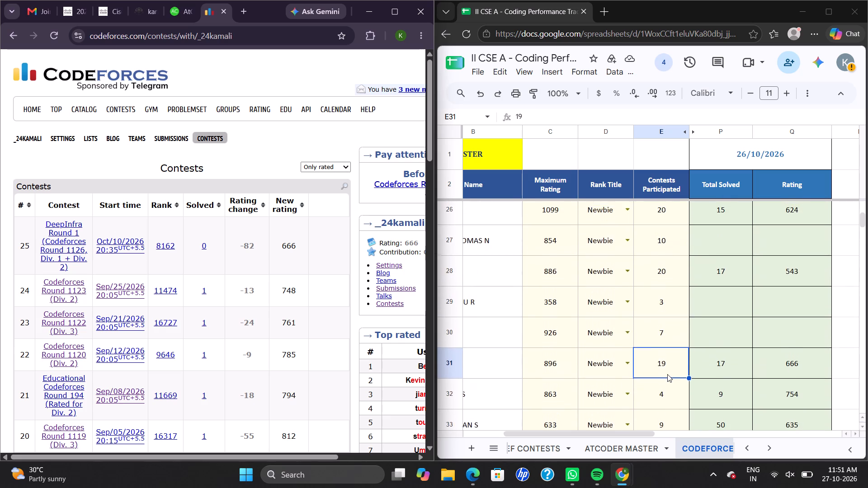
scroll(667, 374, "up", 6)
scroll(667, 374, "down", 3)
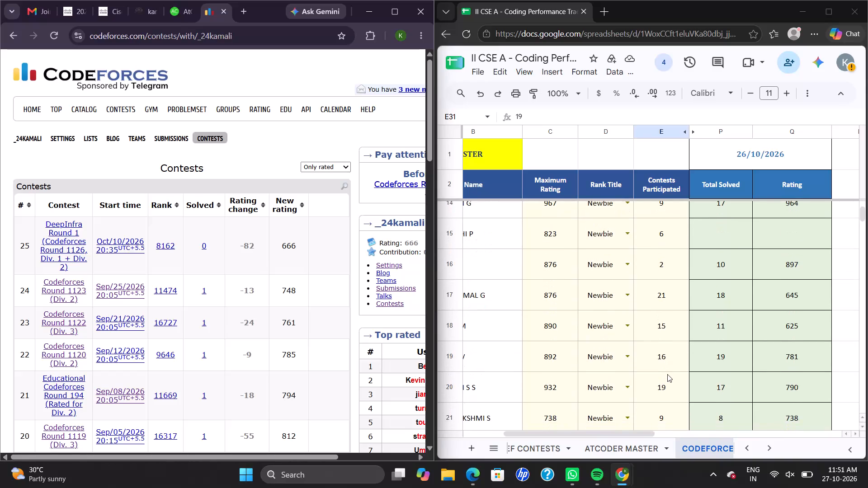
scroll(667, 374, "up", 6)
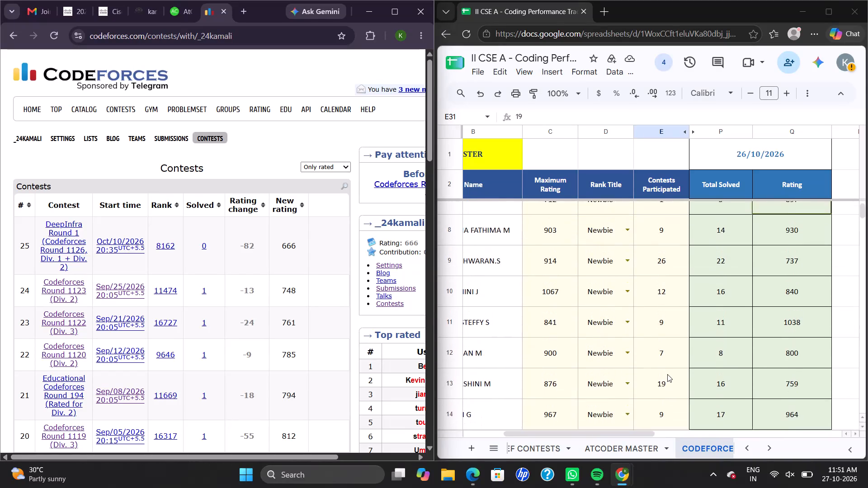
scroll(667, 374, "up", 2)
scroll(667, 374, "down", 5)
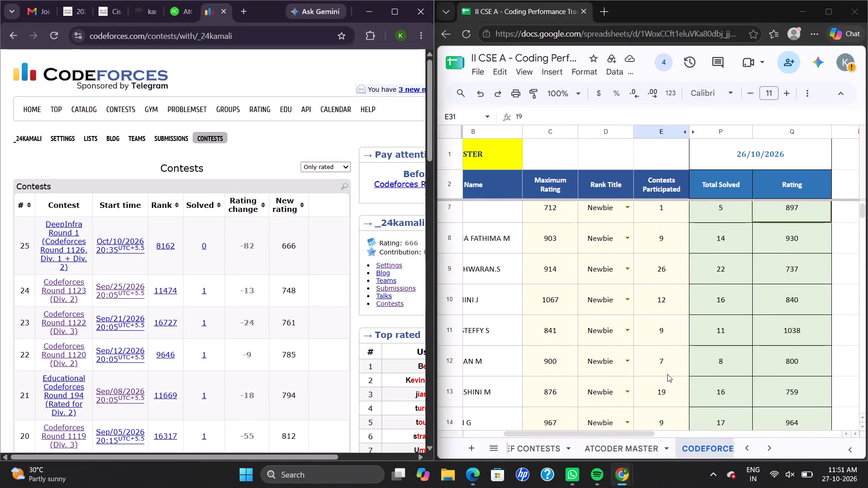
scroll(667, 374, "down", 4)
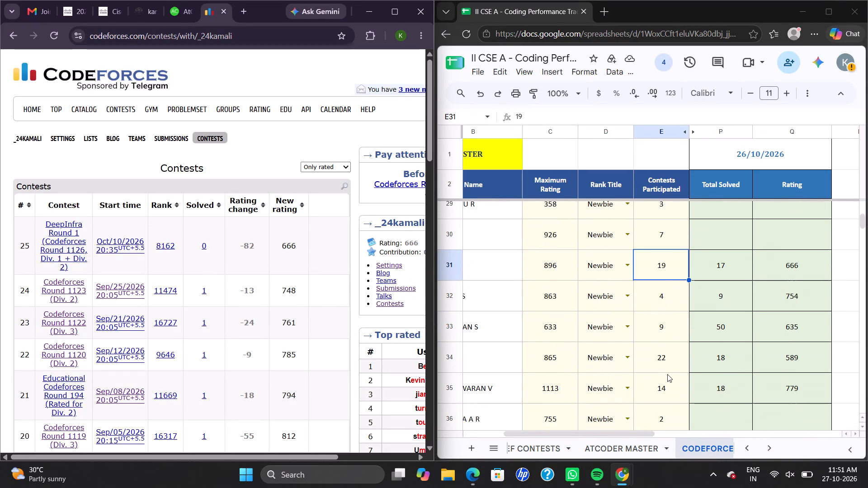
Switch to Edge and set the Contests Participated value in row 31 of the CODEFORCES MASTER sheet to 25.
key("BackSpace")
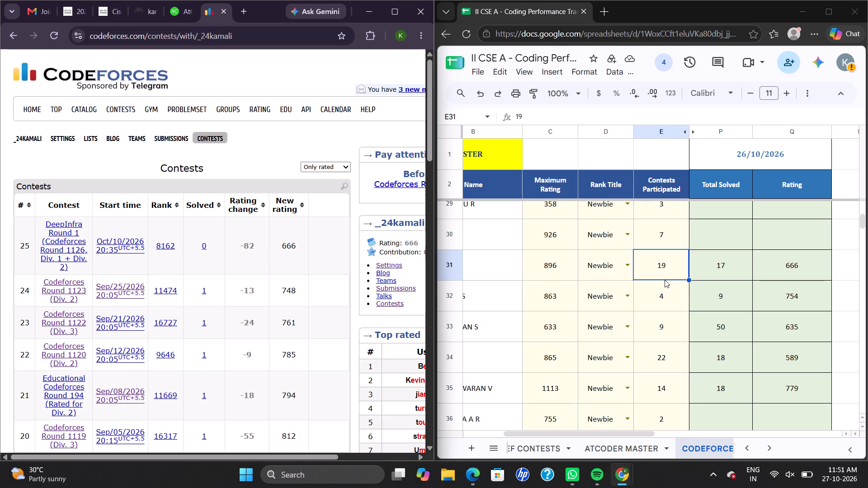
left_click(673, 272)
key("BackSpace")
type("25")
left_click(764, 386)
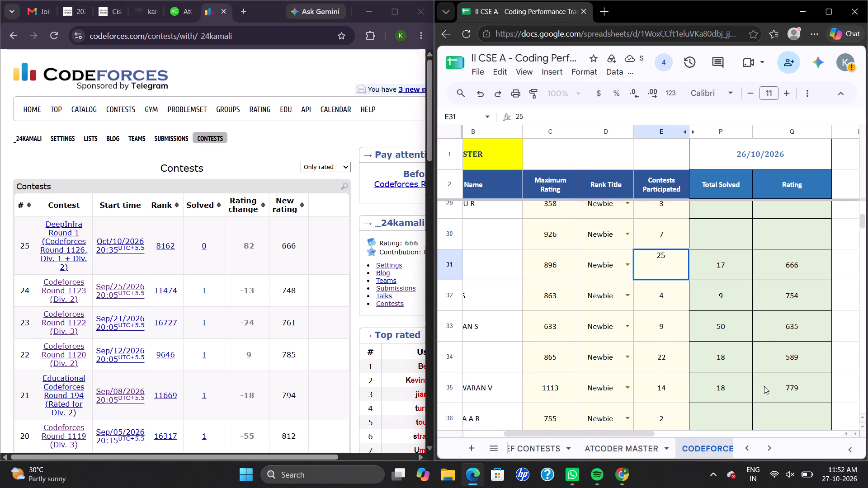
Clear row 31's name and maximum rating, check the maximum on the Codeforces profile, and enter 896 as the Maximum Rating.
scroll(658, 371, "right", 1)
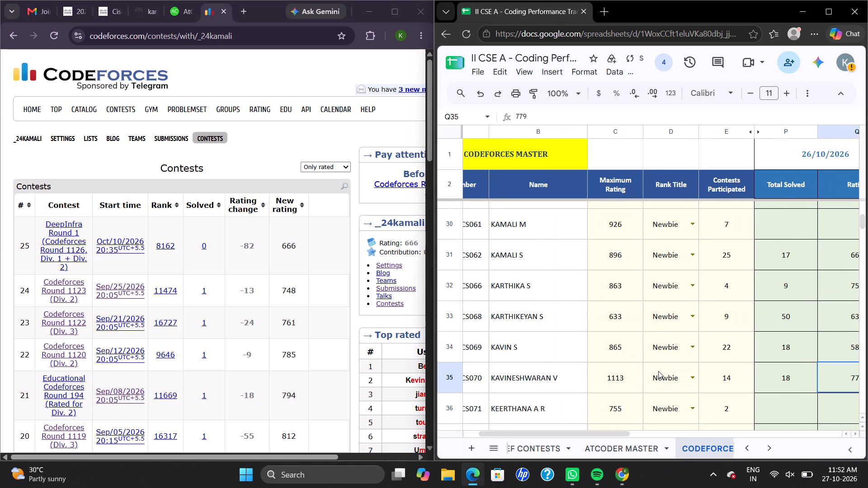
left_click(632, 248)
left_click_drag(632, 248, 555, 269)
key("BackSpace")
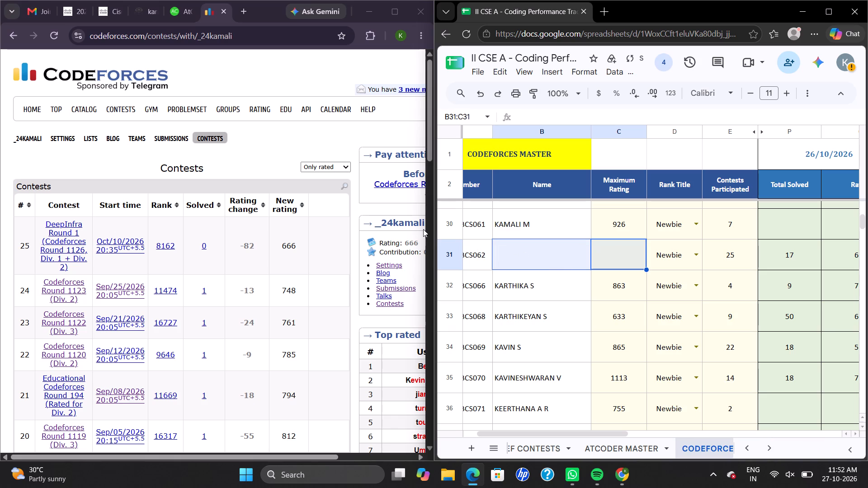
scroll(292, 235, "left", 2)
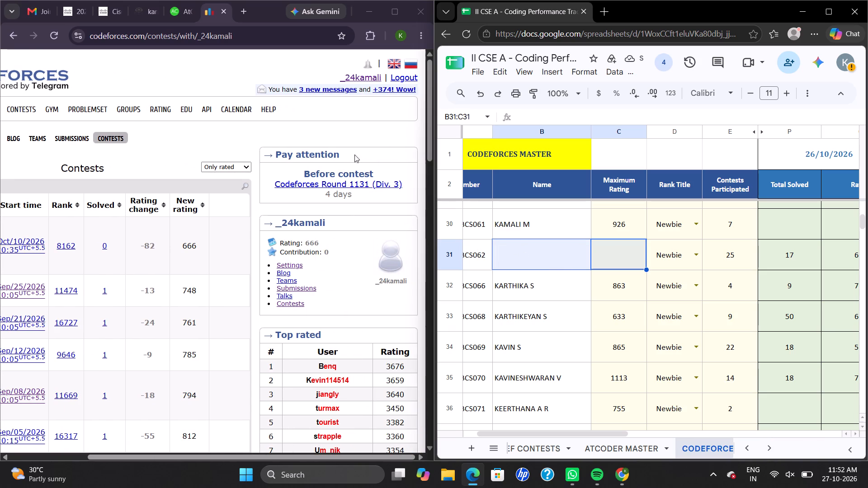
scroll(285, 209, "right", 3)
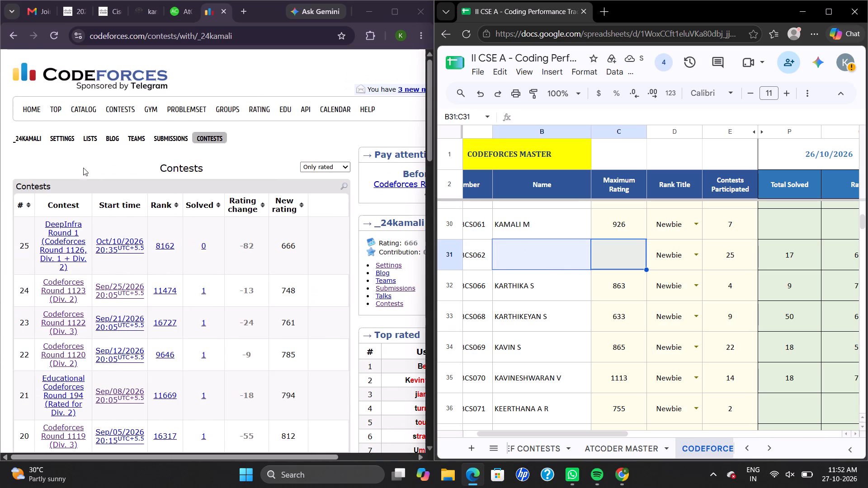
left_click(36, 134)
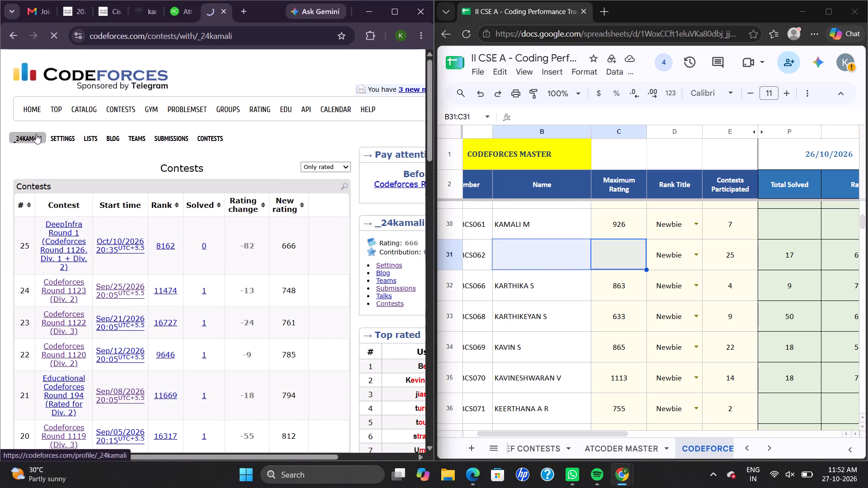
left_click(31, 137)
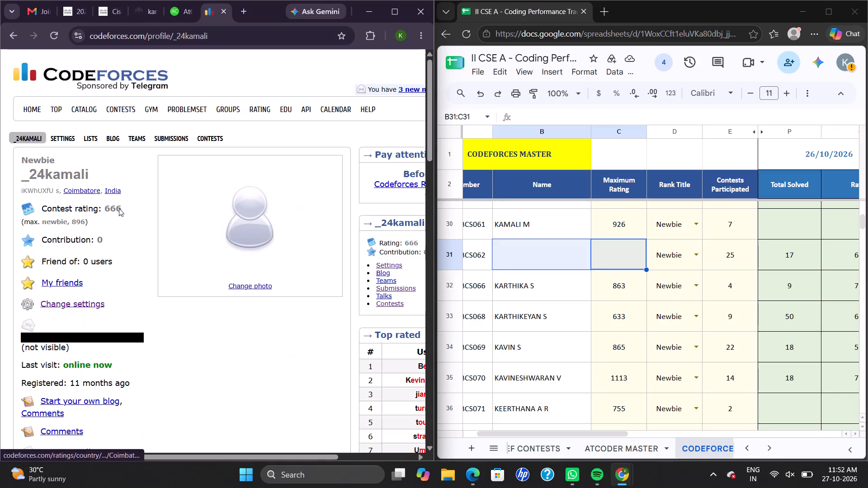
type("896")
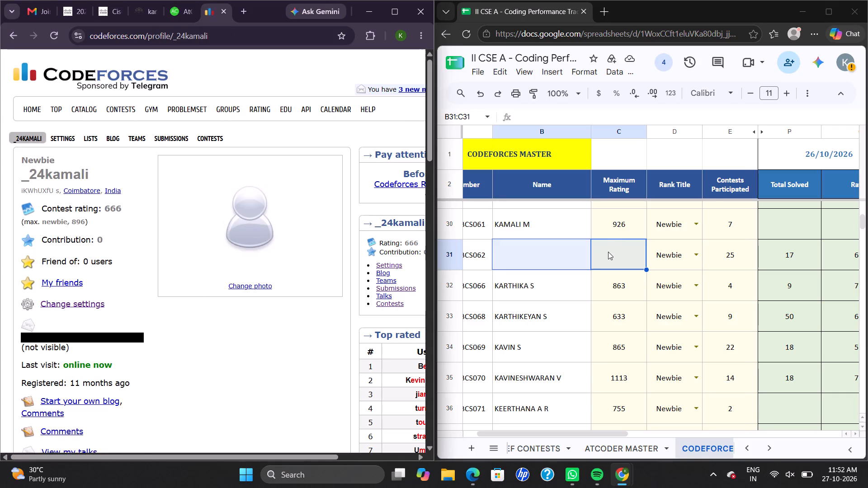
left_click(608, 252)
left_click(608, 252)
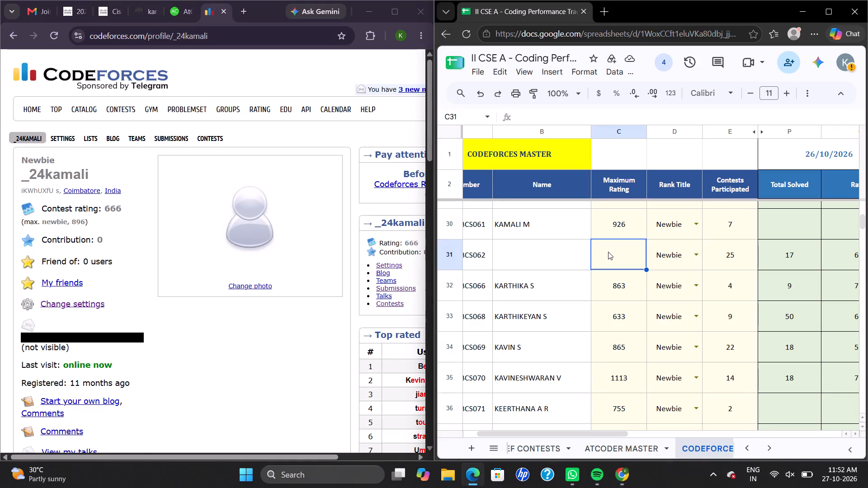
type("86")
key("BackSpace")
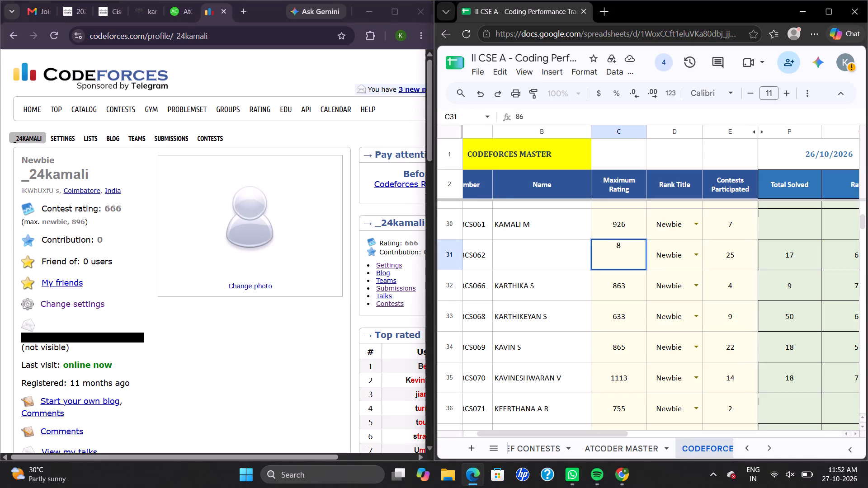
type("96")
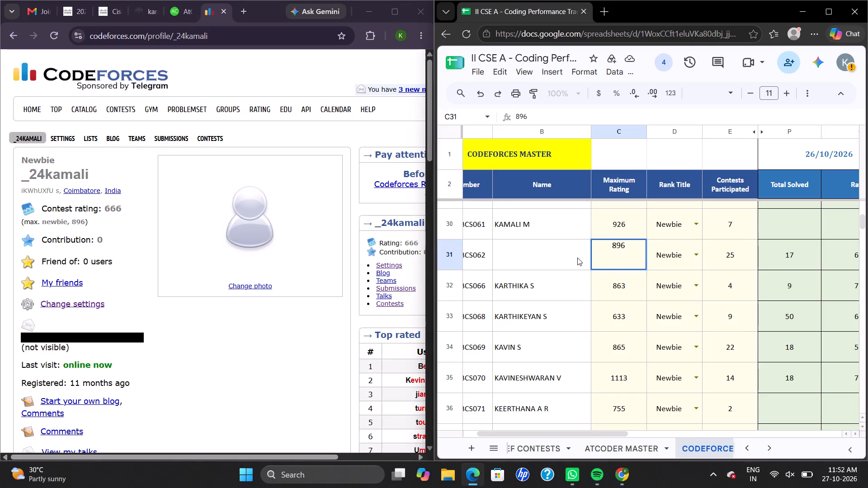
Re-enter the student's name in capitals in the Name cell of row 31.
left_click(577, 258)
key("k")
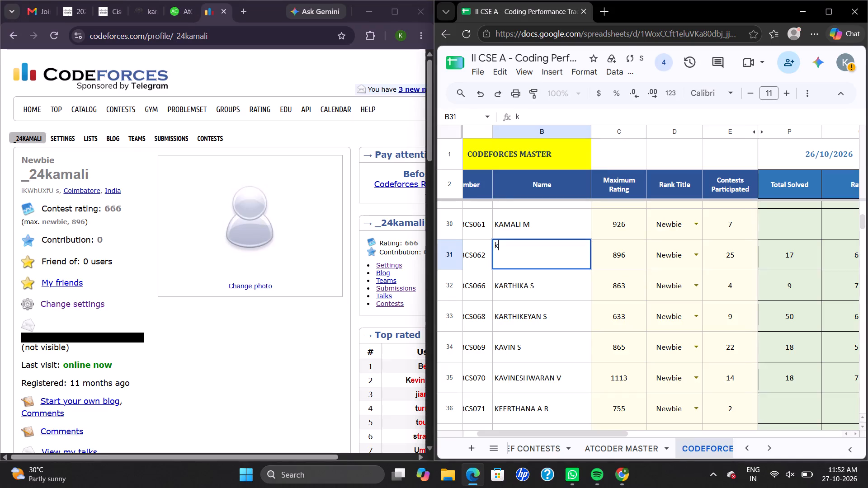
key("BackSpace")
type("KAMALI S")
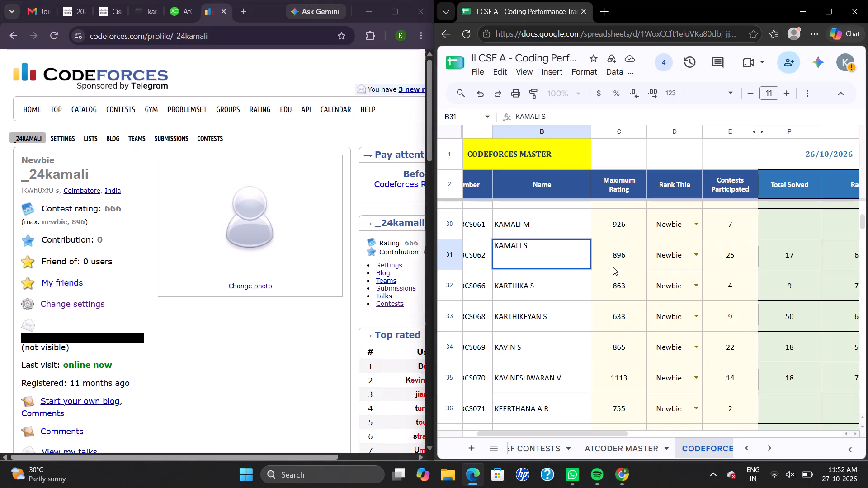
left_click(613, 267)
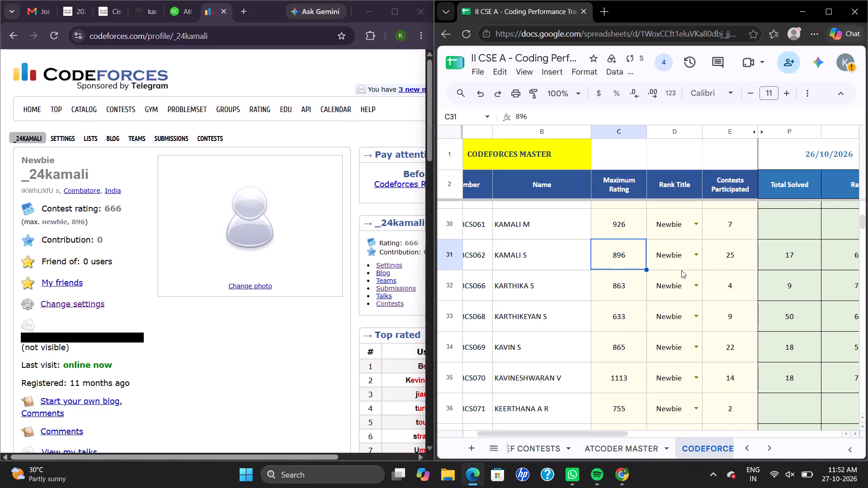
Switch the tracker to the CODECHEF MASTER sheet.
scroll(681, 270, "left", 4)
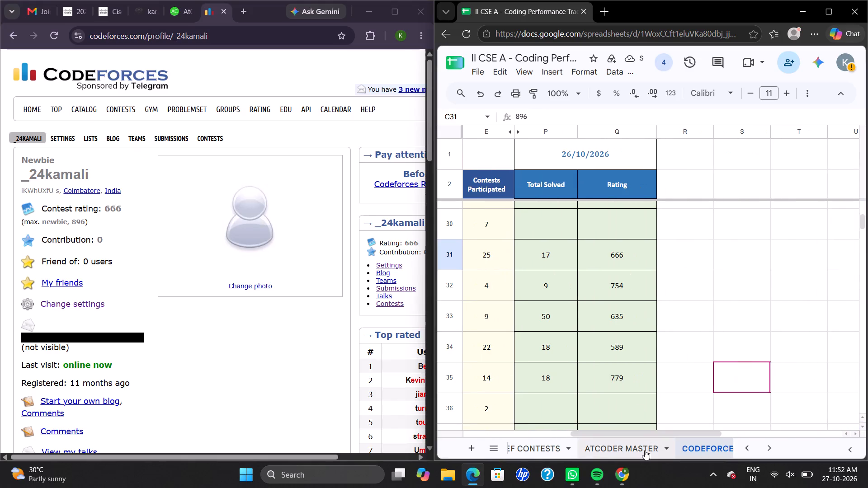
scroll(645, 450, "left", 3)
left_click(645, 450)
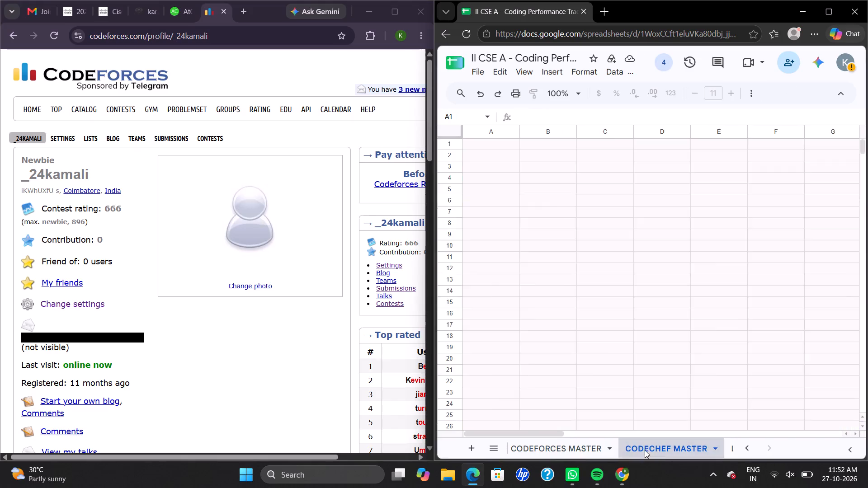
Switch to Chrome, close the Codeforces tab and open the CodeChef site in a new tab.
left_click(225, 6)
left_click(224, 9)
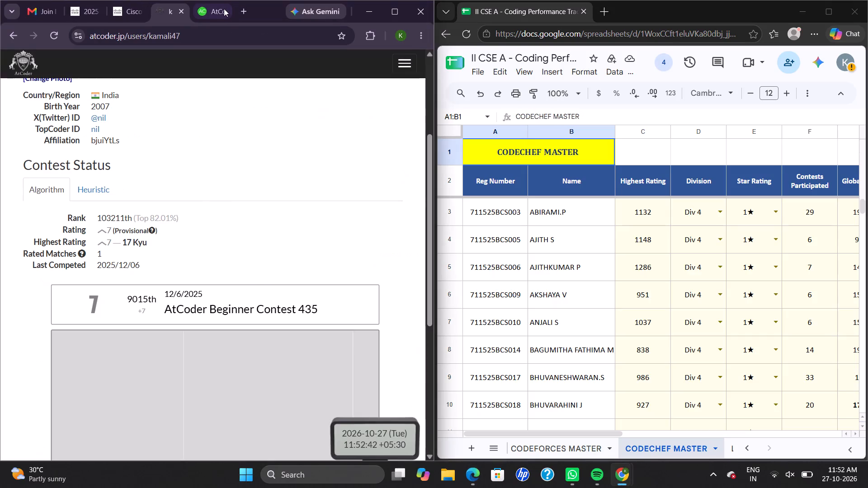
left_click(241, 10)
type("CODEF")
key("BackSpace")
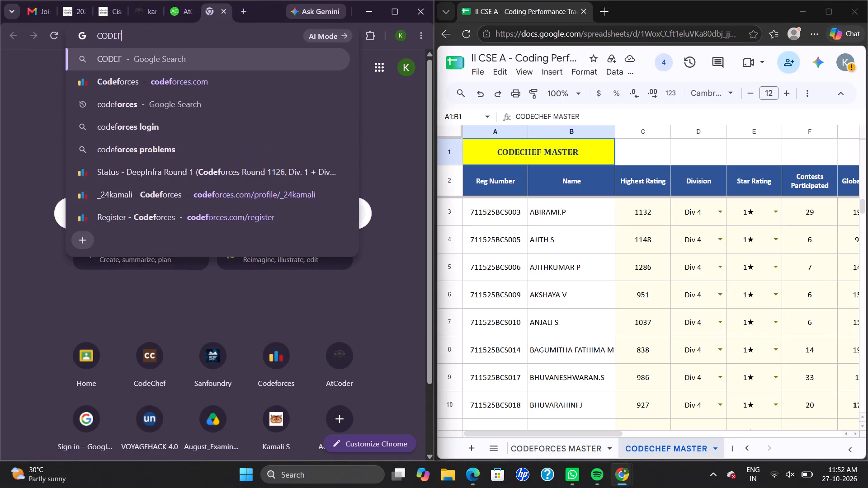
type("CHE")
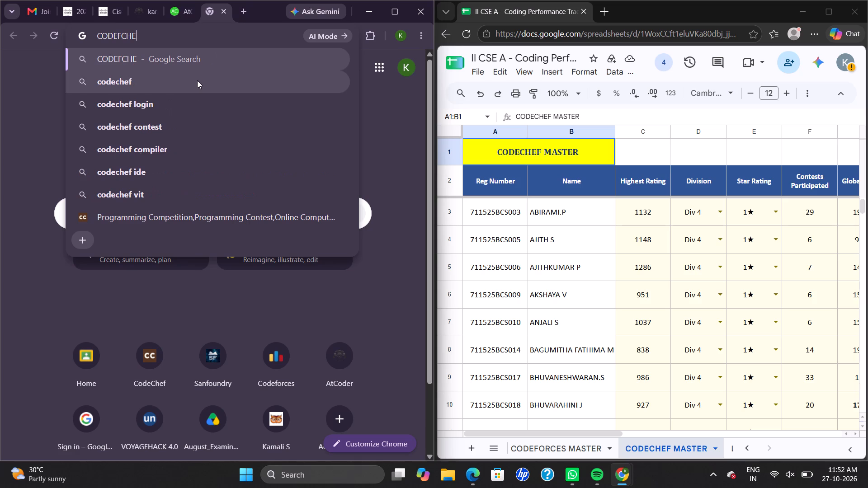
left_click(197, 80)
left_click(165, 172)
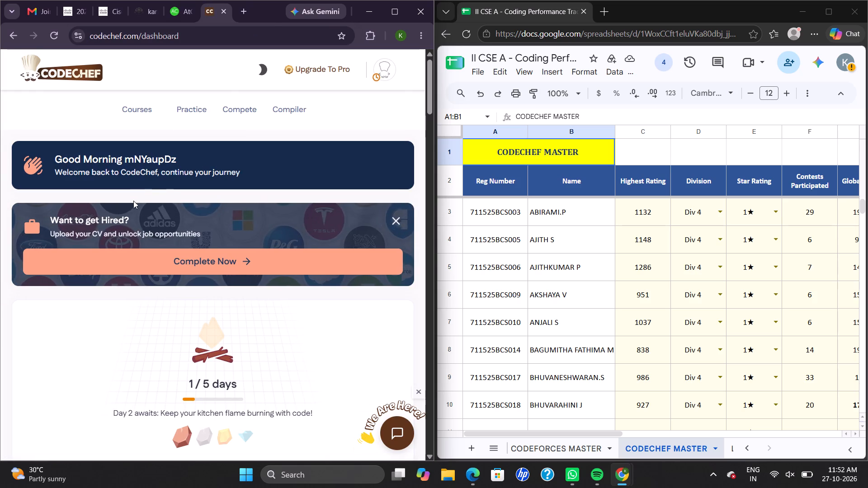
Open the student's own CodeChef profile page.
left_click(383, 74)
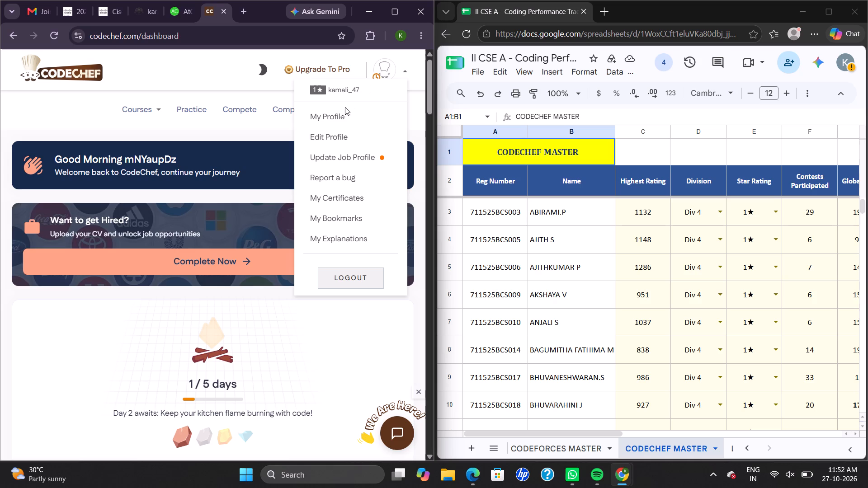
left_click(340, 116)
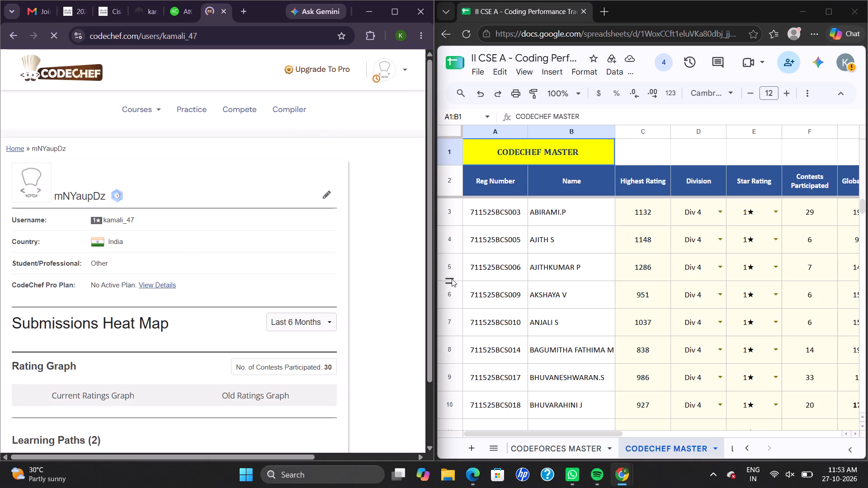
Set Contests Participated to 30 in row 31 of the CODECHEF MASTER sheet, matching the count on the CodeChef profile.
scroll(569, 366, "down", 3)
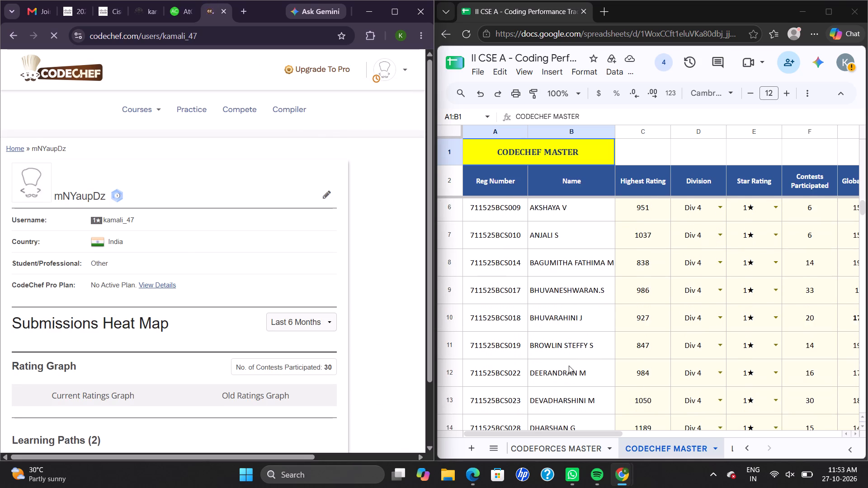
scroll(569, 366, "down", 7)
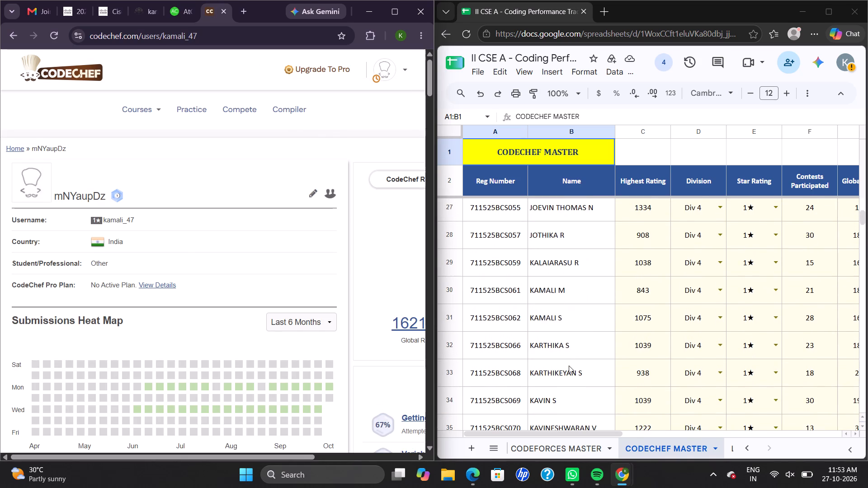
scroll(569, 366, "down", 1)
scroll(569, 366, "left", 3)
left_click(525, 315)
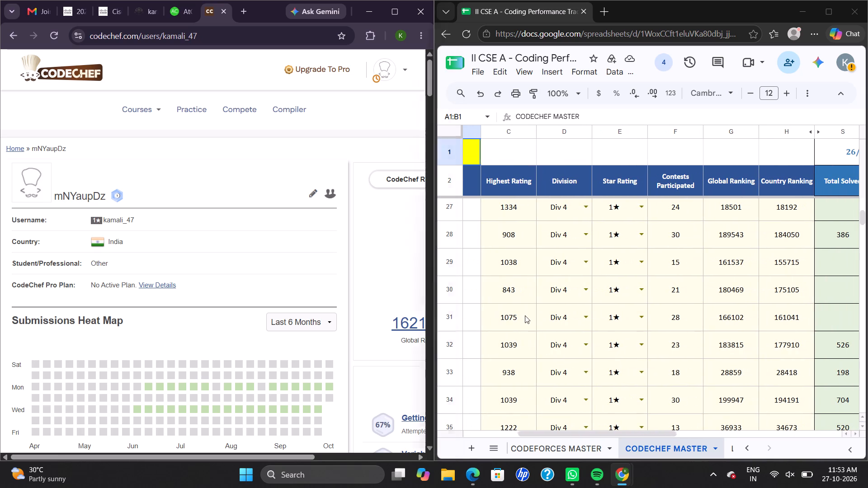
scroll(286, 363, "left", 4)
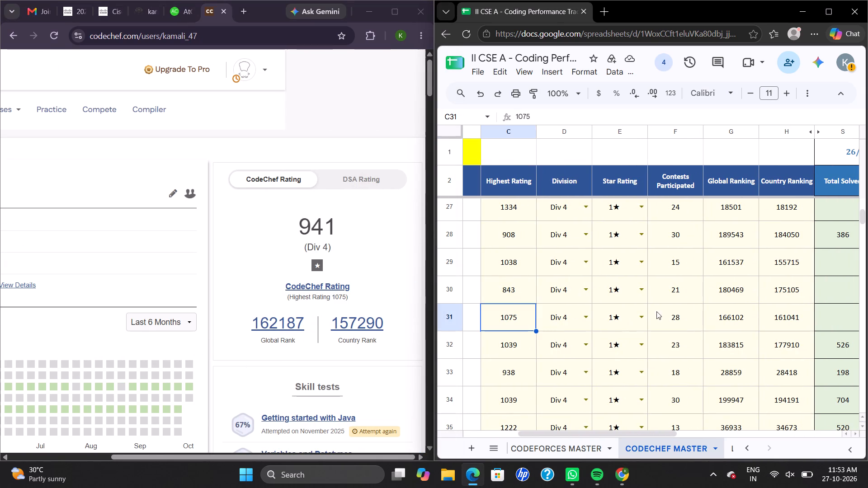
left_click(695, 309)
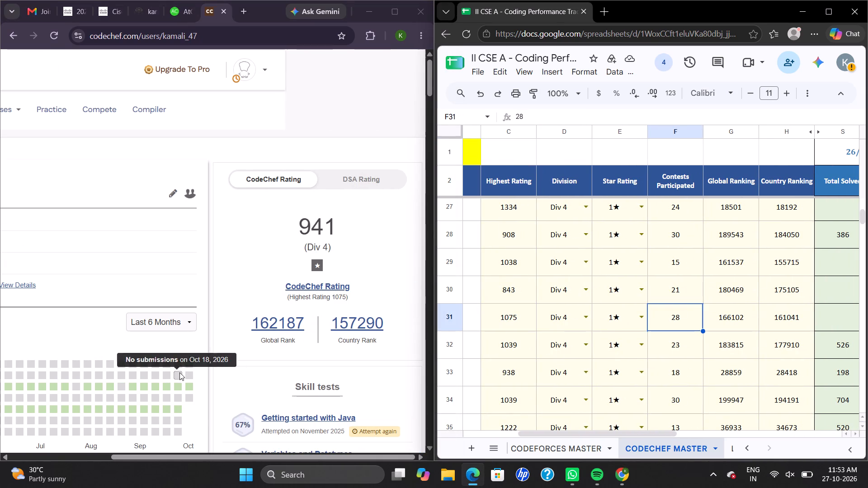
scroll(179, 372, "down", 3)
key("BackSpace")
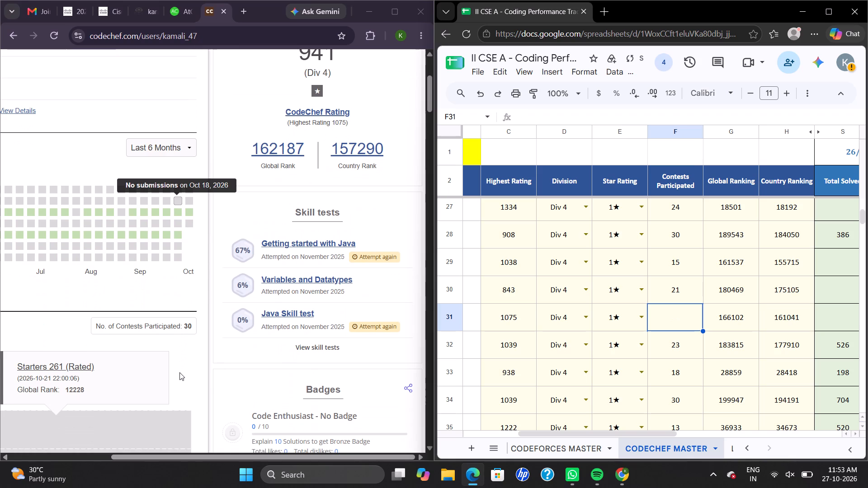
type("30")
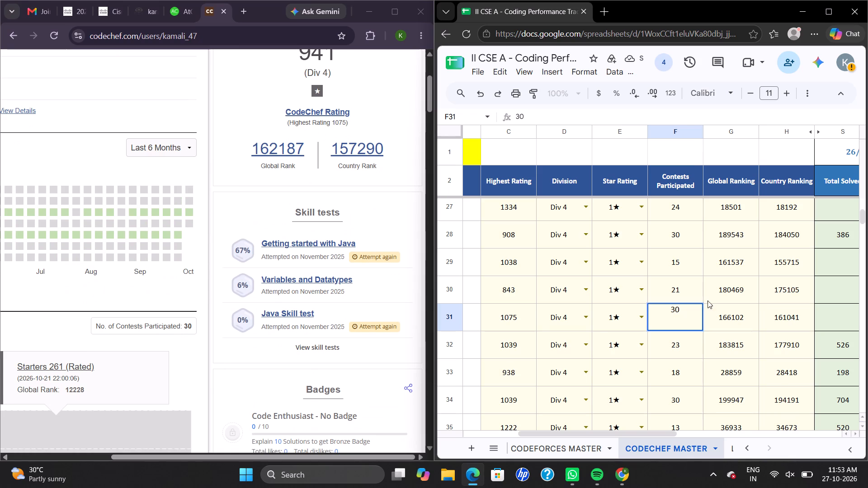
Update row 31's rankings from the CodeChef profile: Global Ranking 162187 and Country Ranking 157290.
left_click(749, 315)
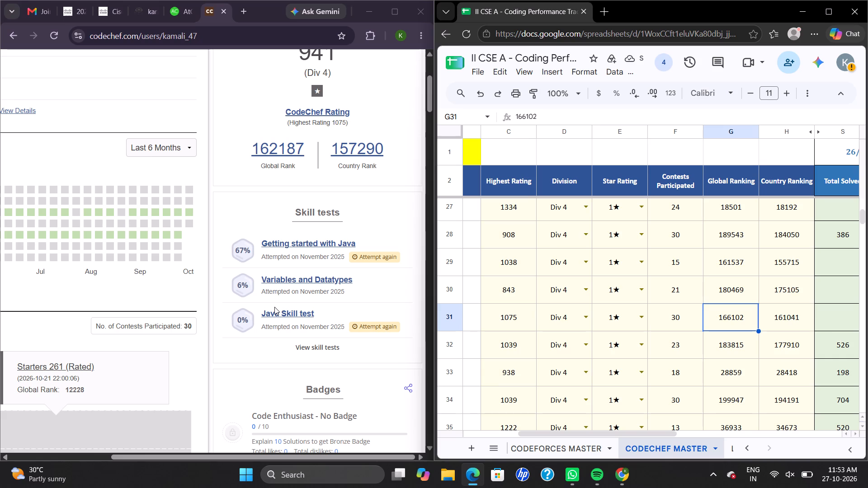
key("BackSpace")
key("1")
type("621")
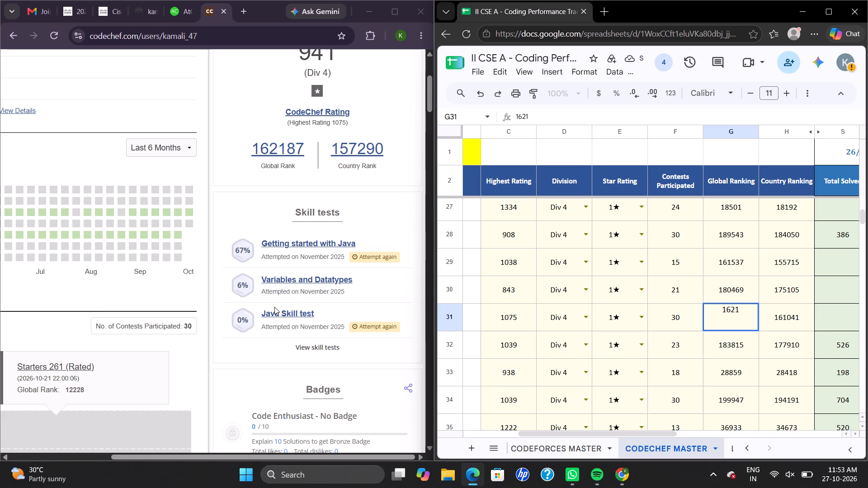
type("87")
left_click(772, 314)
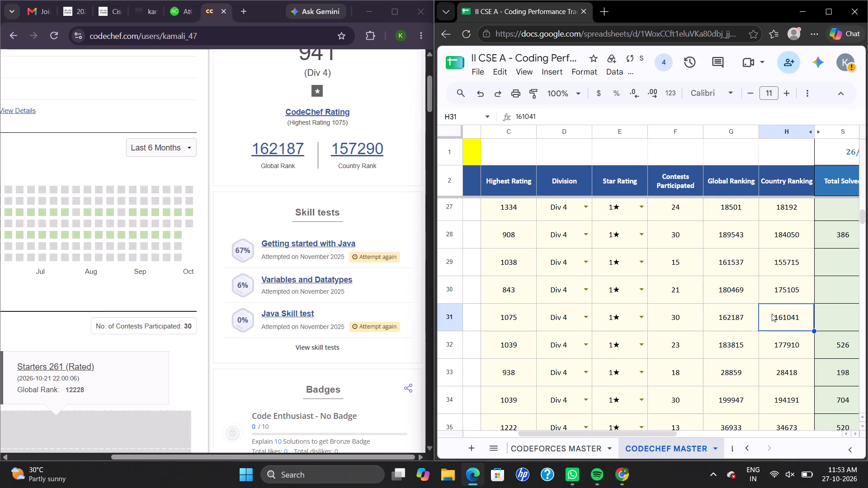
key("BackSpace")
key("1")
type("57")
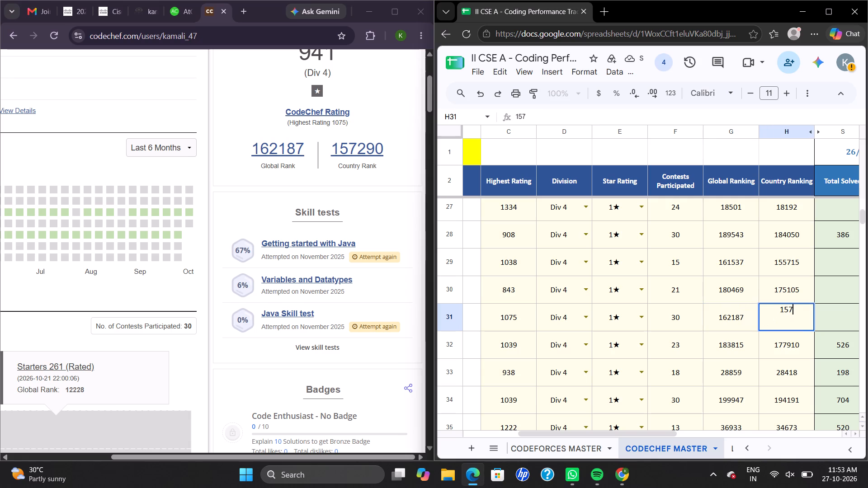
type("290")
Find the solved-problem count in the CodeChef profile's badges and enter 339 as row 31's Total Solved for 26/10/2026.
left_click(832, 321)
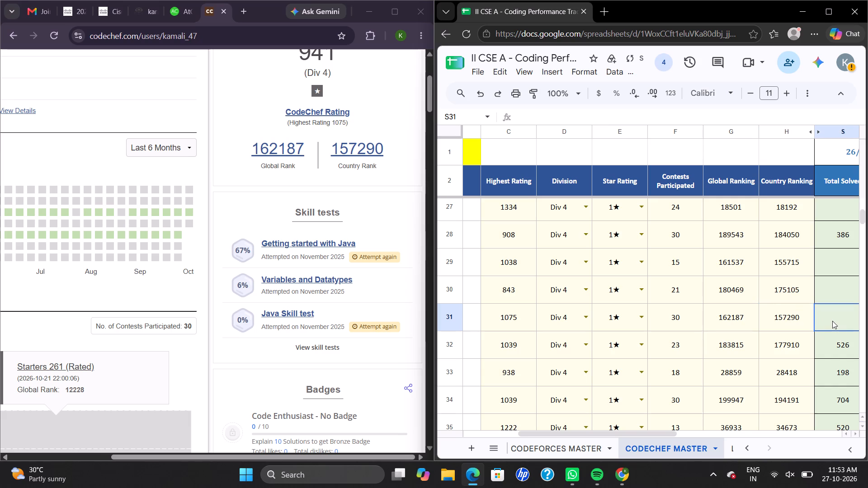
scroll(344, 393, "down", 3)
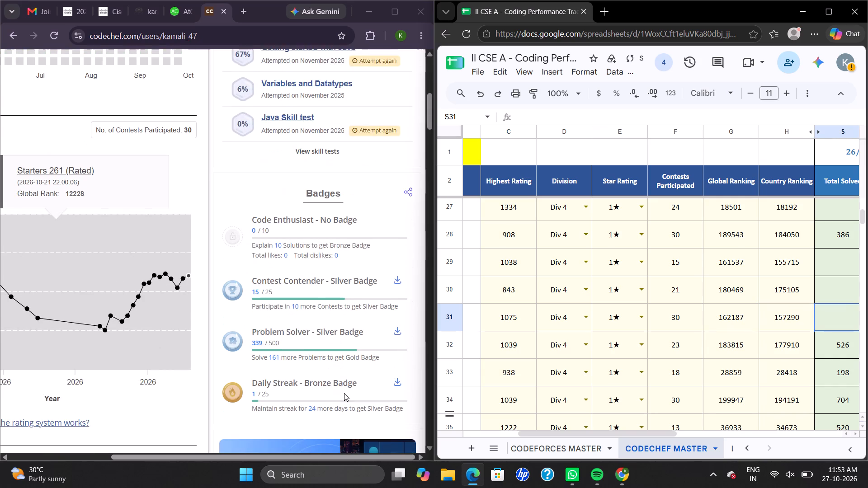
scroll(344, 393, "down", 3)
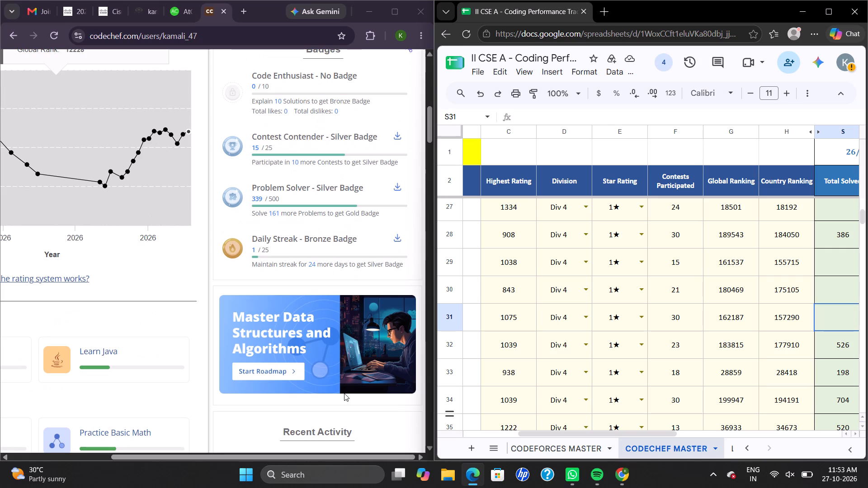
type("339")
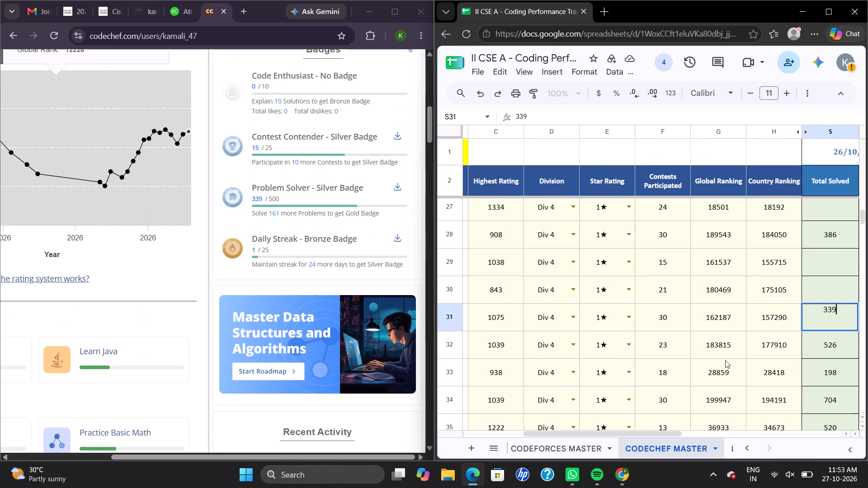
key("Return")
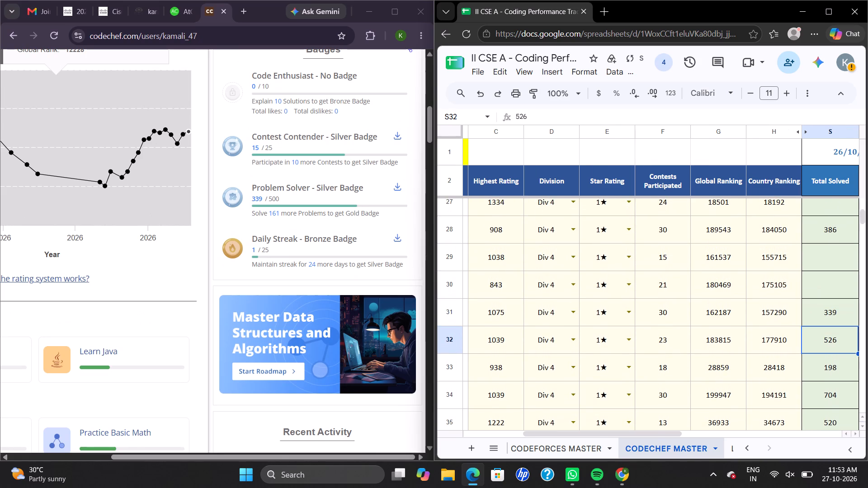
Enter the current CodeChef rating, 941, in row 31's Rating cell for 26/10/2026.
scroll(613, 327, "right", 3)
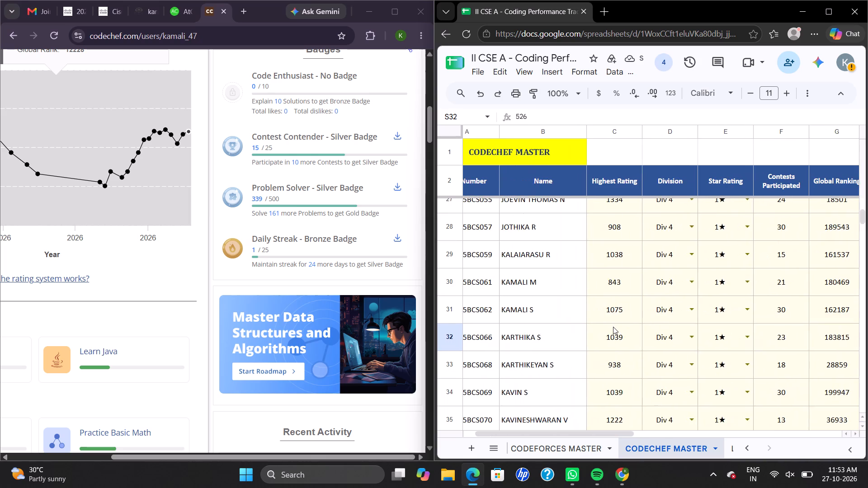
scroll(613, 327, "left", 6)
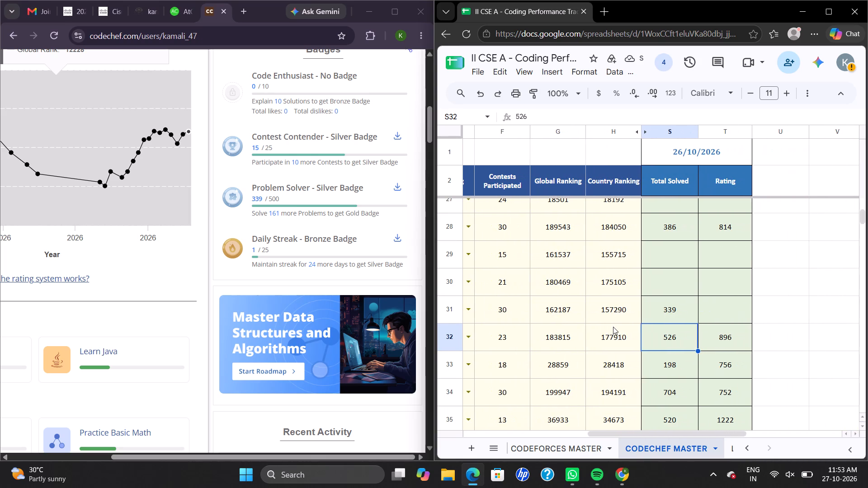
left_click(715, 304)
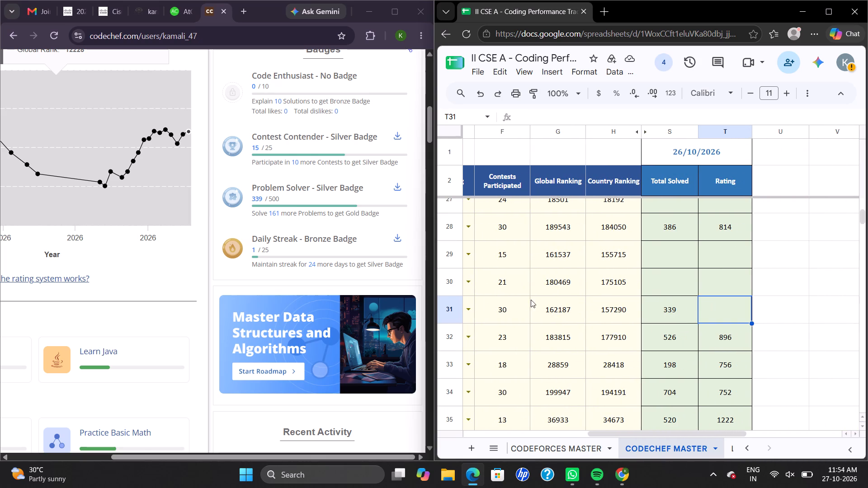
scroll(277, 307, "up", 6)
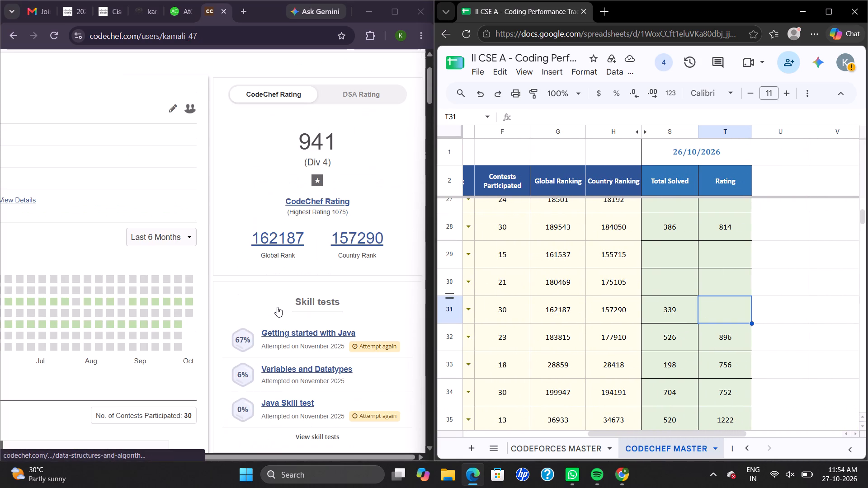
scroll(277, 307, "up", 1)
type("941")
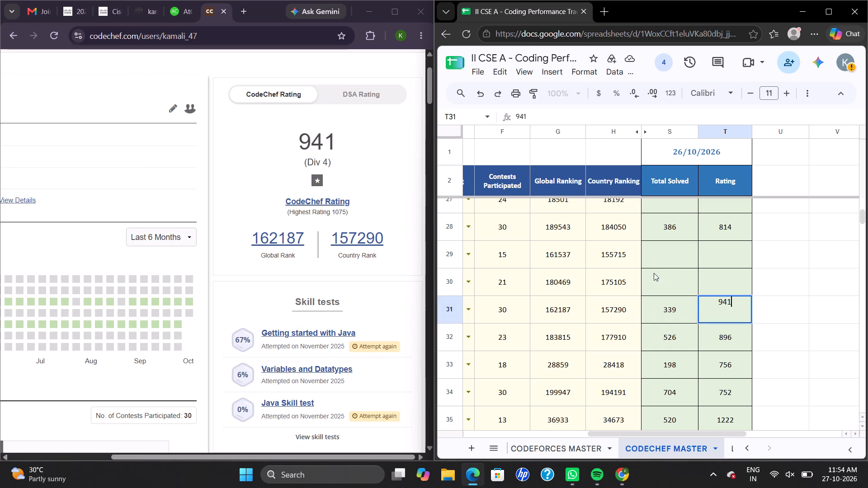
left_click(666, 274)
Review the entries across row 31 of the CODECHEF MASTER sheet, from the name to the 26/10/2026 columns.
scroll(666, 274, "down", 1)
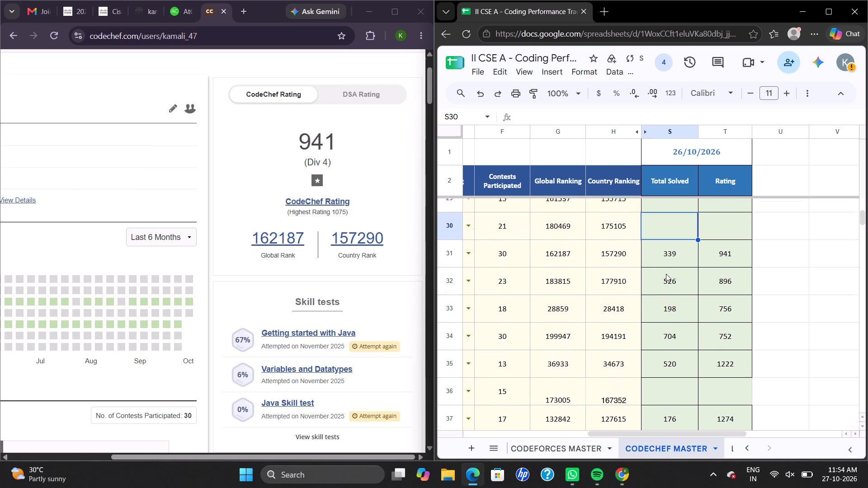
scroll(666, 274, "down", 1)
scroll(666, 274, "right", 2)
scroll(666, 274, "left", 1)
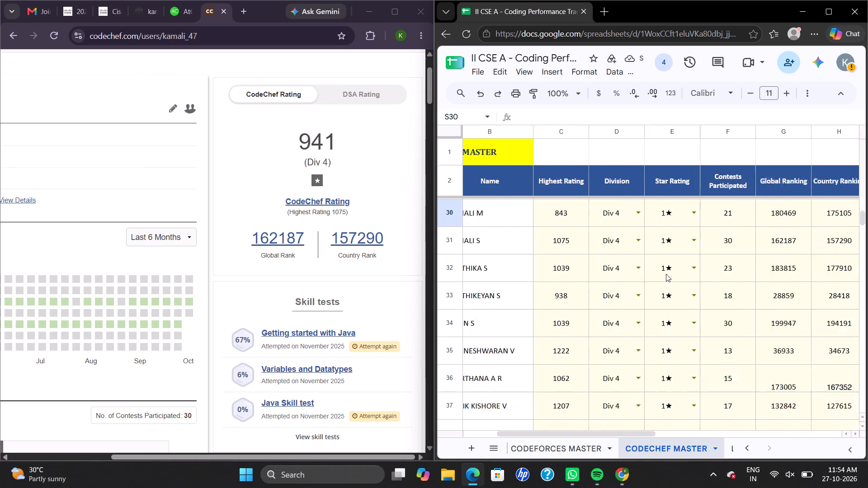
scroll(666, 274, "left", 1)
left_click(565, 348)
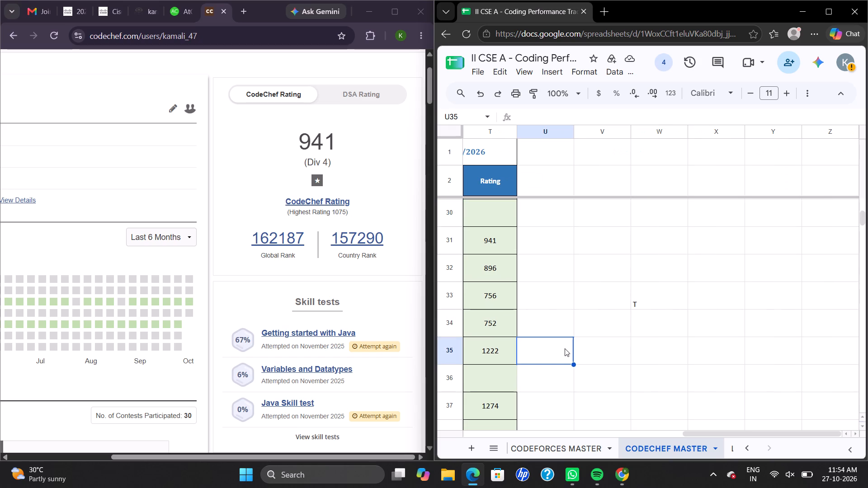
scroll(565, 348, "up", 1)
scroll(529, 336, "right", 4)
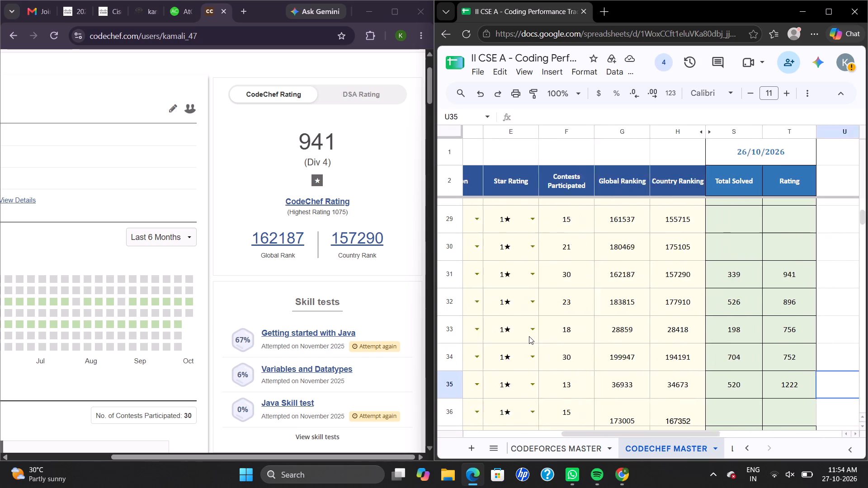
scroll(529, 336, "right", 3)
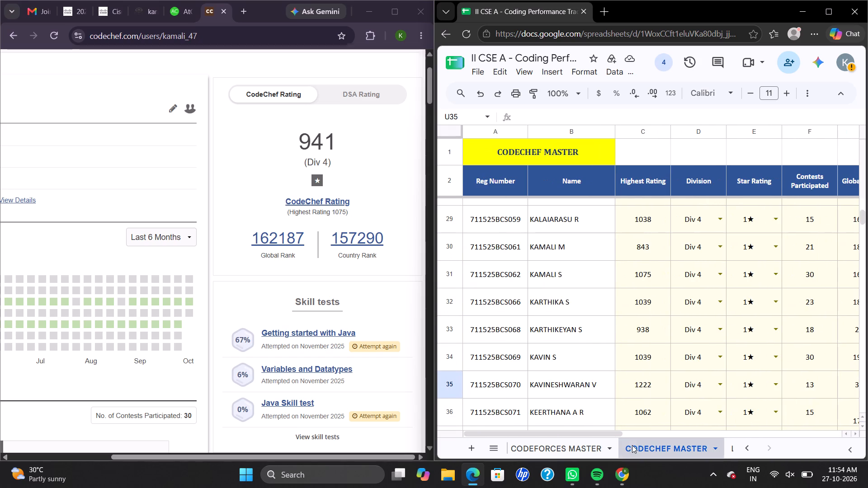
Switch the tracker to the LEETCODE MASTER sheet.
scroll(630, 449, "left", 3)
left_click(657, 449)
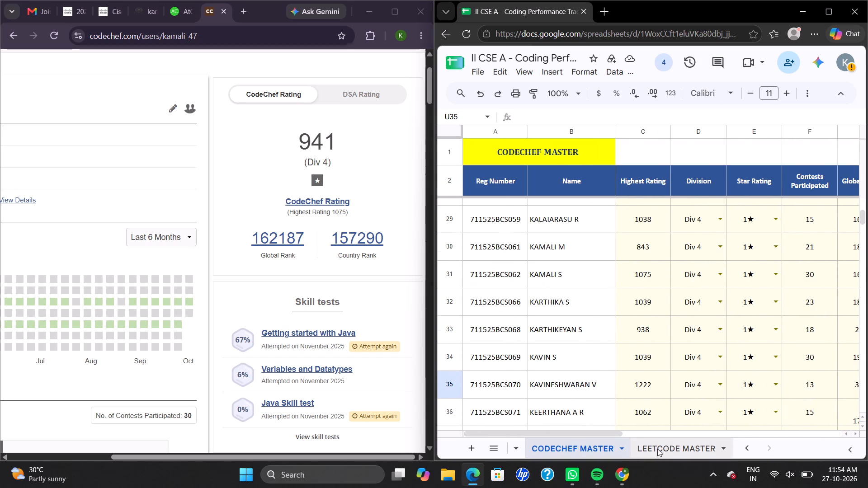
Switch to the Chrome window with LeetCode and open the student's own LeetCode profile page.
left_click(397, 38)
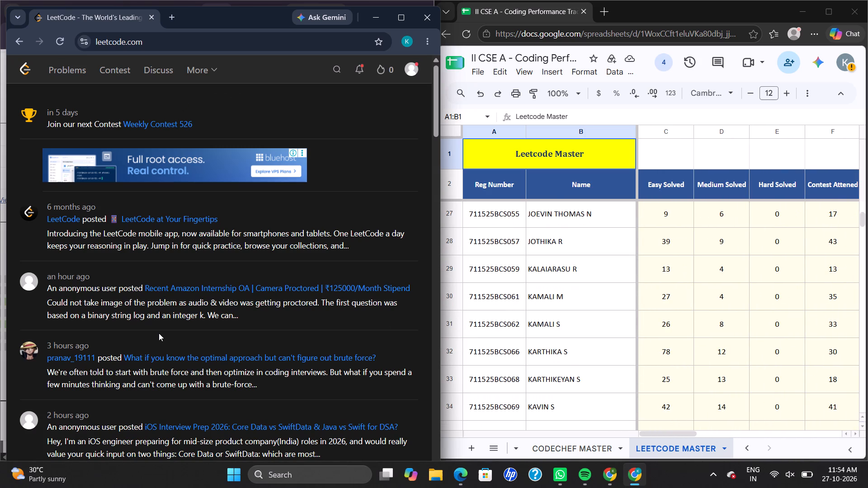
left_click(415, 71)
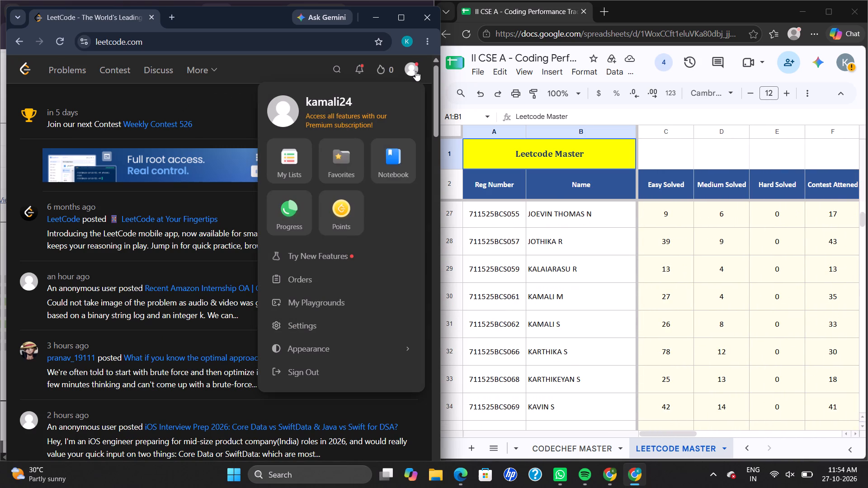
left_click(330, 104)
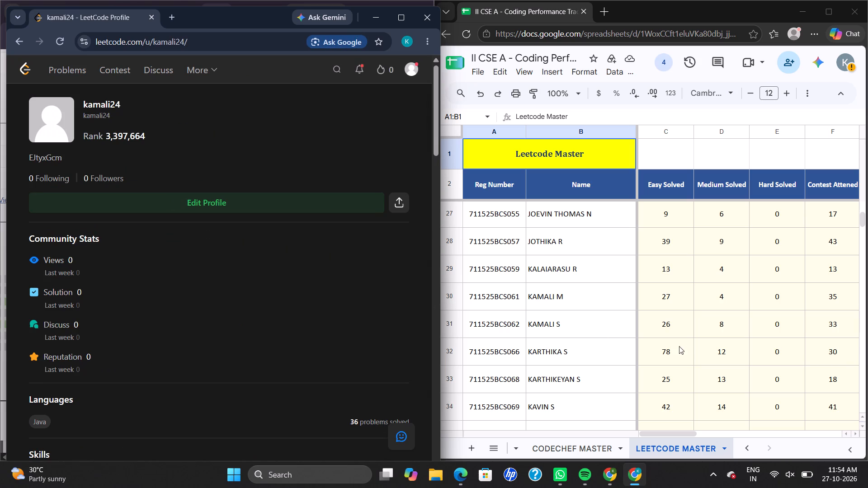
Set row 31's Easy Solved value to 28 in the LEETCODE MASTER sheet, as shown on the LeetCode profile.
scroll(156, 344, "down", 7)
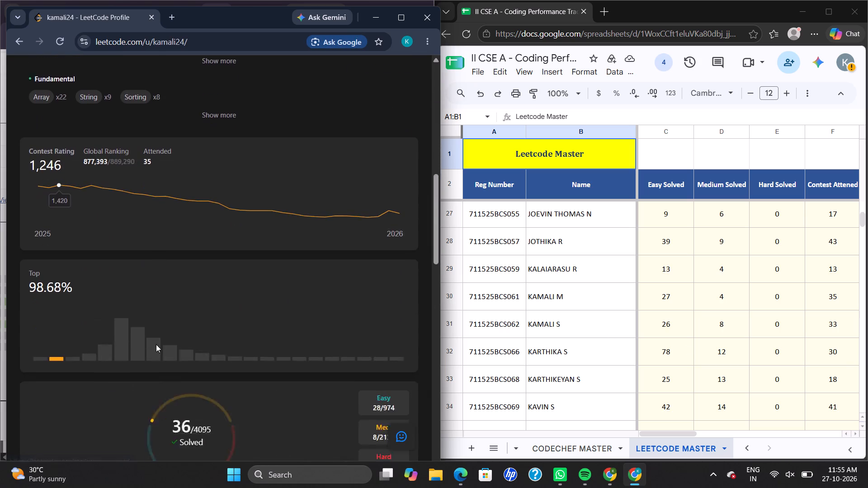
scroll(156, 344, "down", 3)
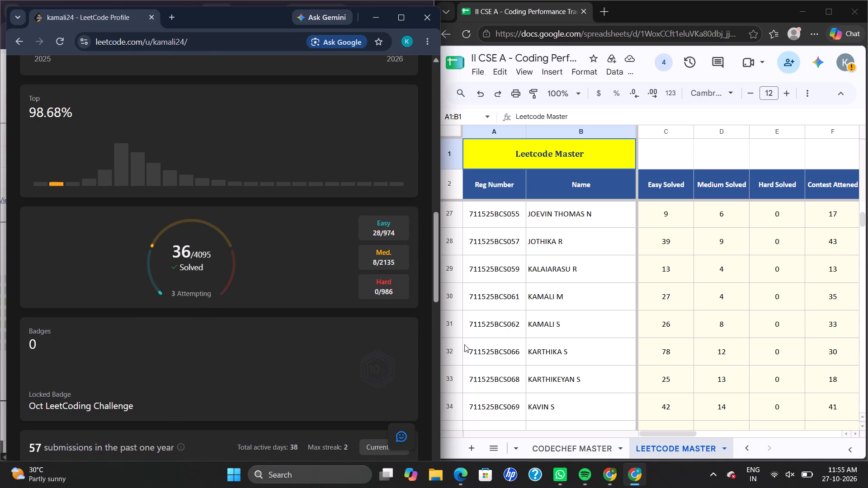
left_click(684, 327)
key("BackSpace")
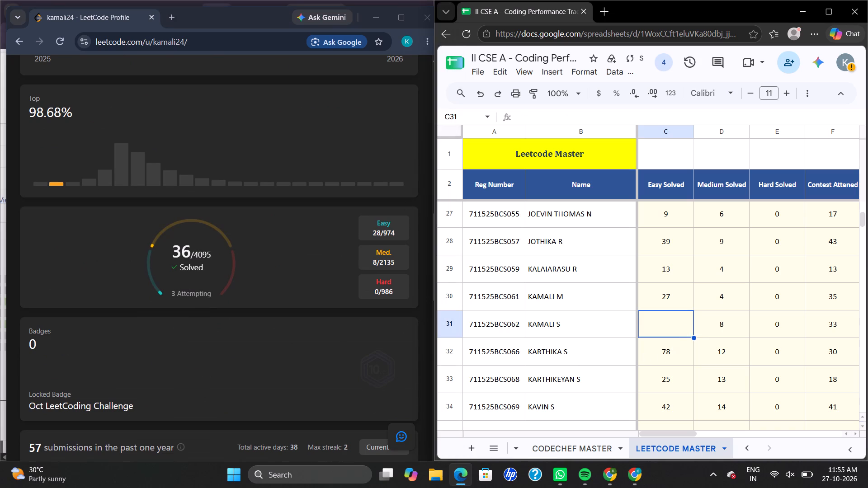
type("28")
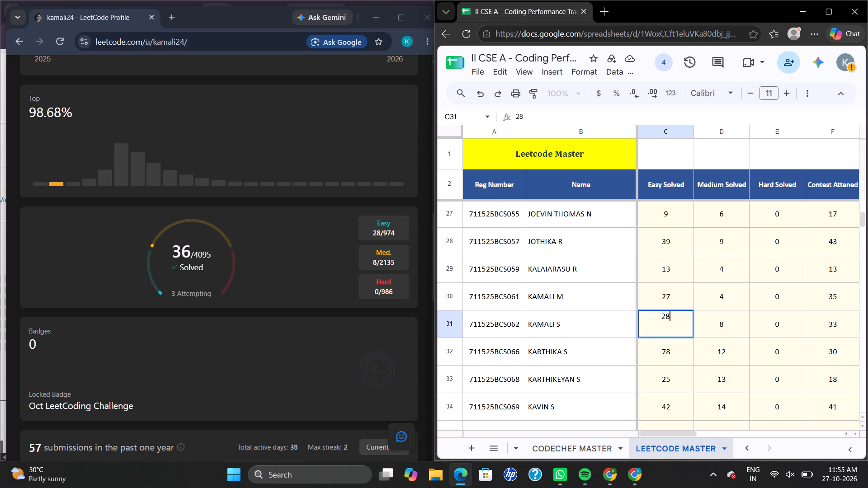
left_click(731, 325)
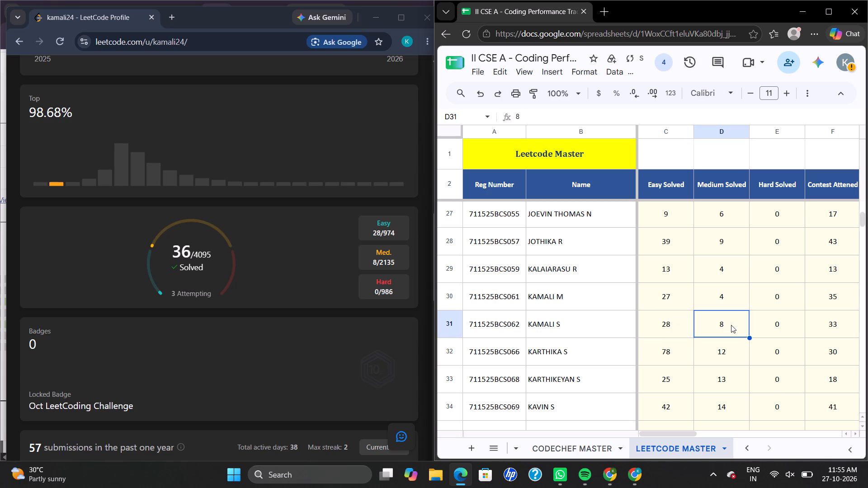
Check row 31's Hard Solved and Contest Attened cells and find the number of contests attended on the LeetCode profile.
left_click(790, 324)
scroll(790, 324, "left", 1)
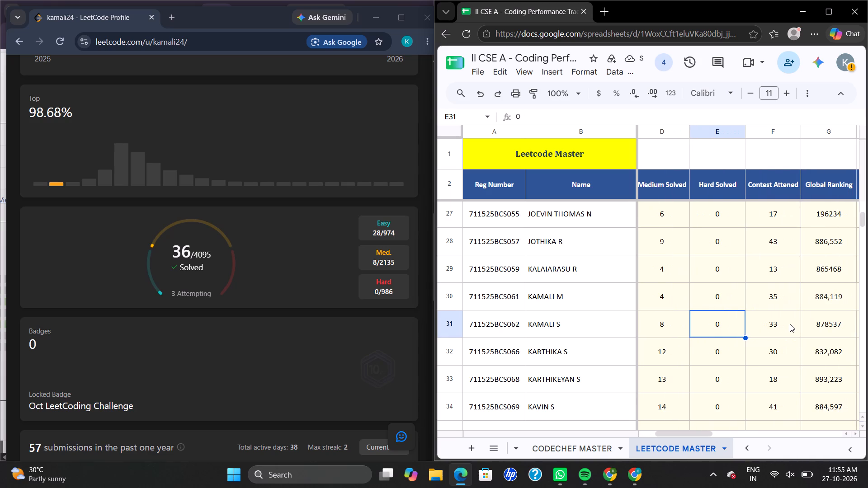
left_click(790, 324)
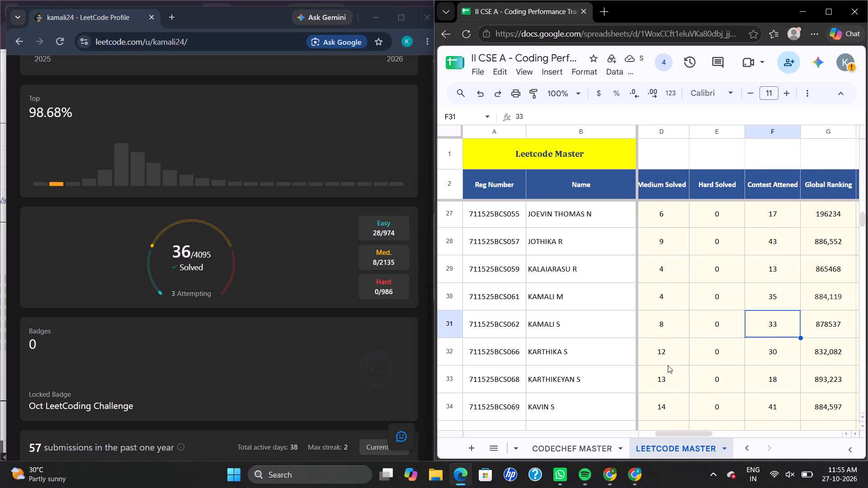
scroll(430, 352, "left", 1)
scroll(391, 364, "down", 6)
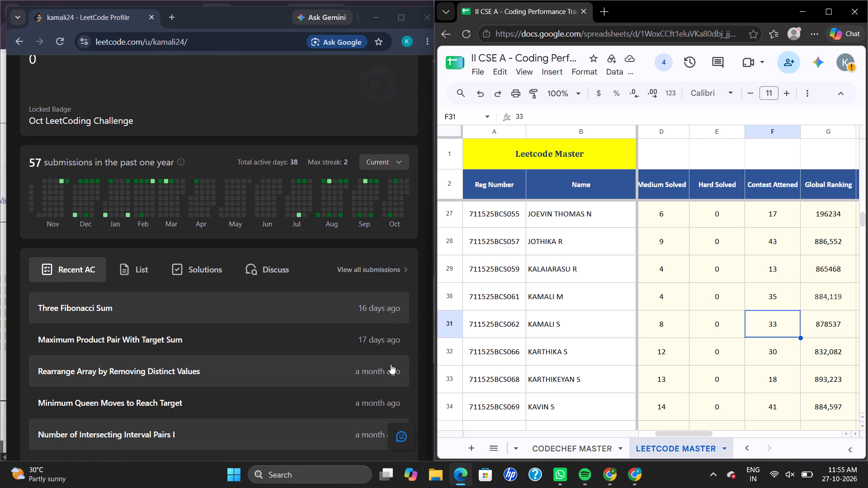
scroll(279, 361, "up", 1)
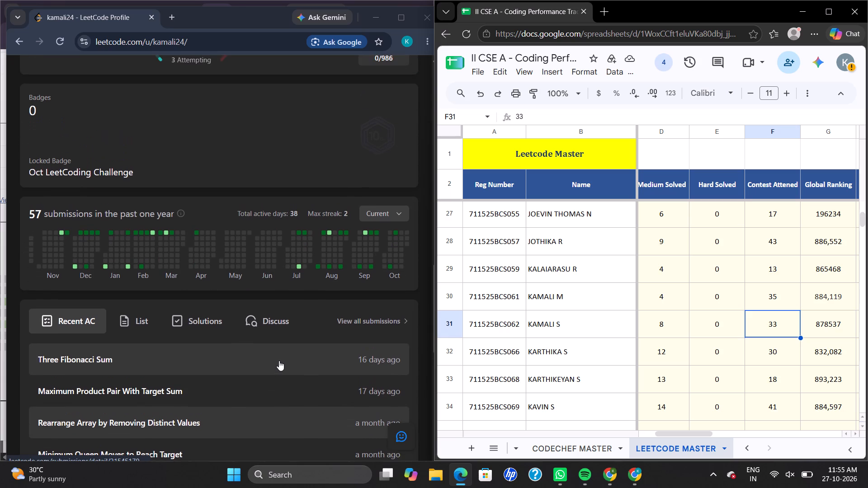
scroll(279, 361, "up", 7)
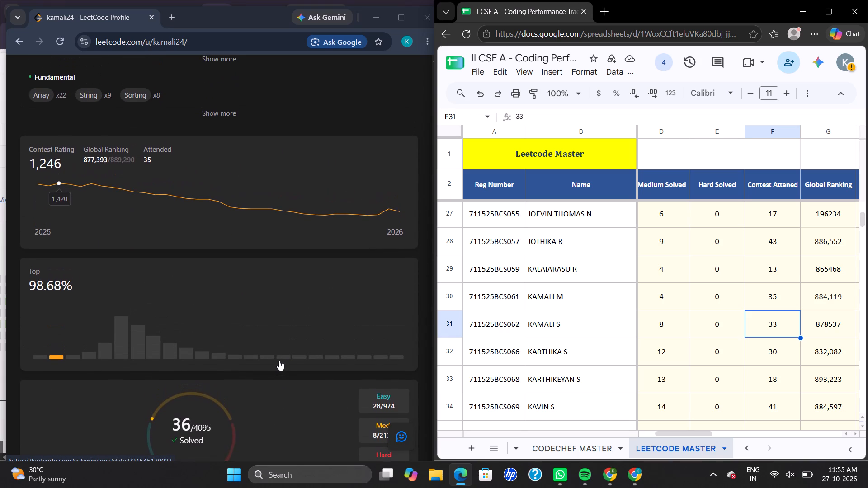
scroll(279, 361, "up", 1)
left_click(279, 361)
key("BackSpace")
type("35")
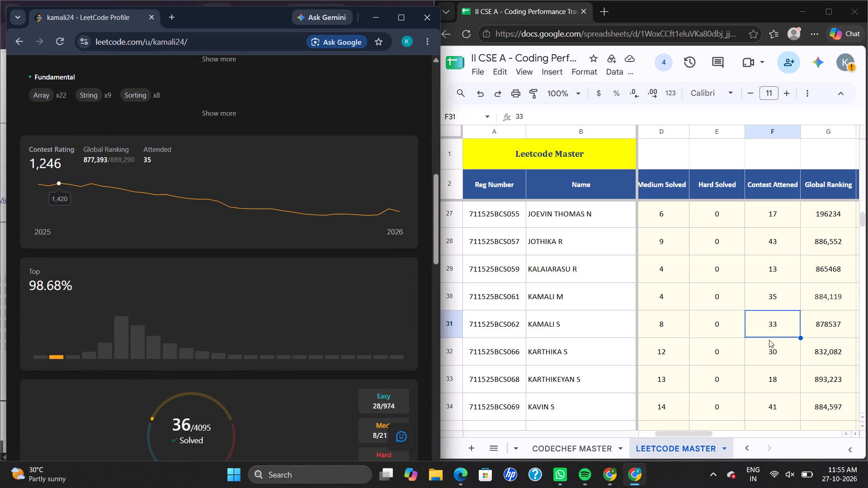
Set row 31's Contest Attened value to 35 in the LEETCODE MASTER sheet.
left_click(777, 322)
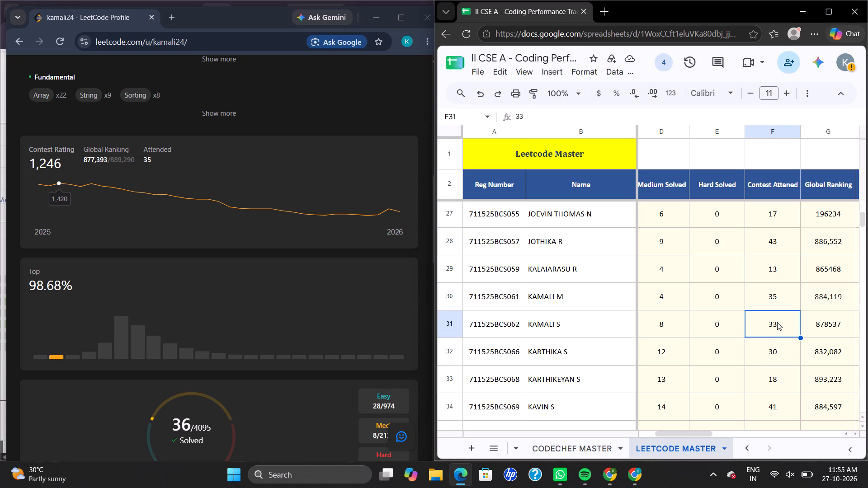
key("BackSpace")
type("35")
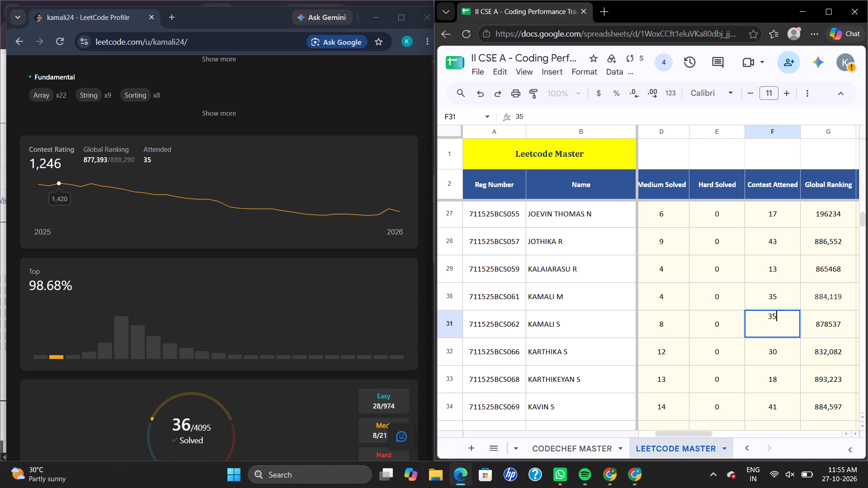
Update row 31 with the profile's contest standing: Global Ranking 877393 and Top % 98.68.
left_click(824, 333)
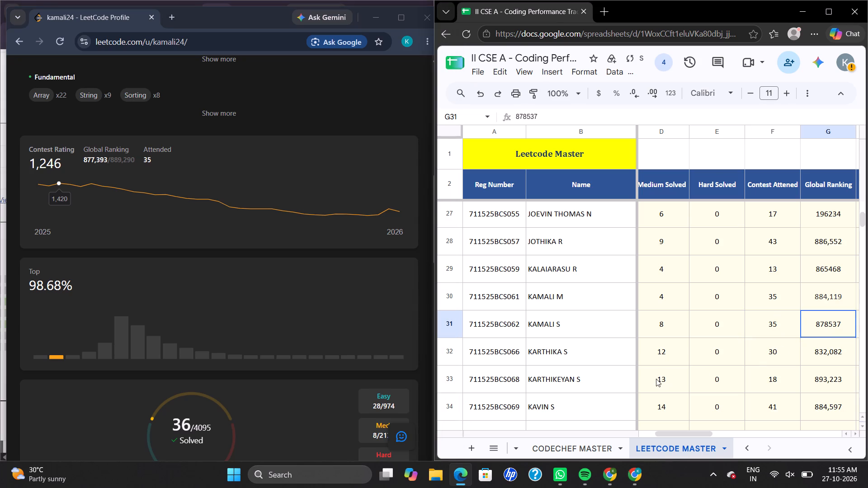
key("BackSpace")
key("8")
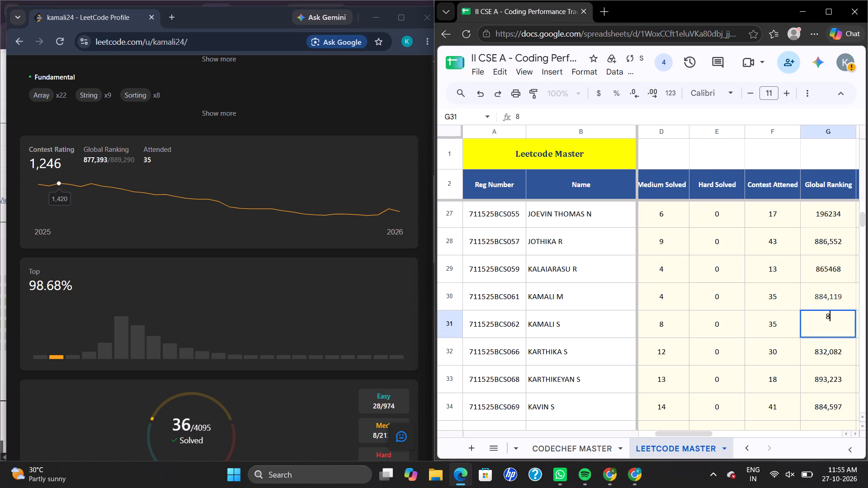
type("77393")
key("Right")
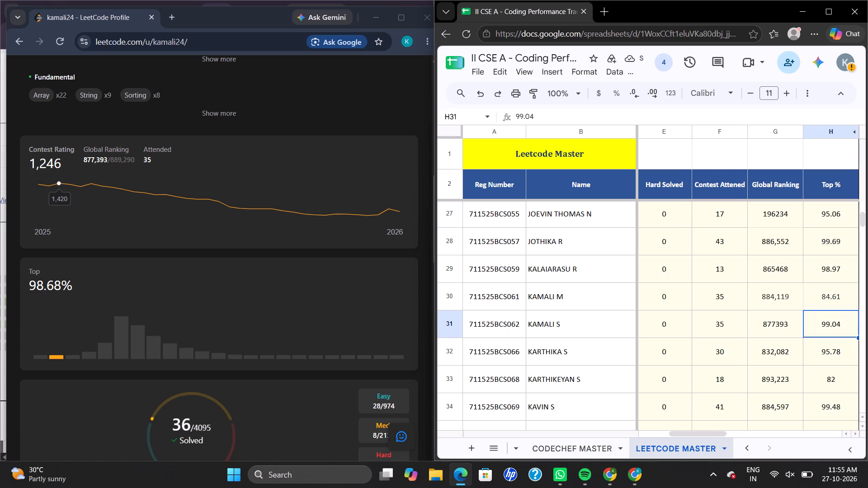
key("BackSpace")
type("98")
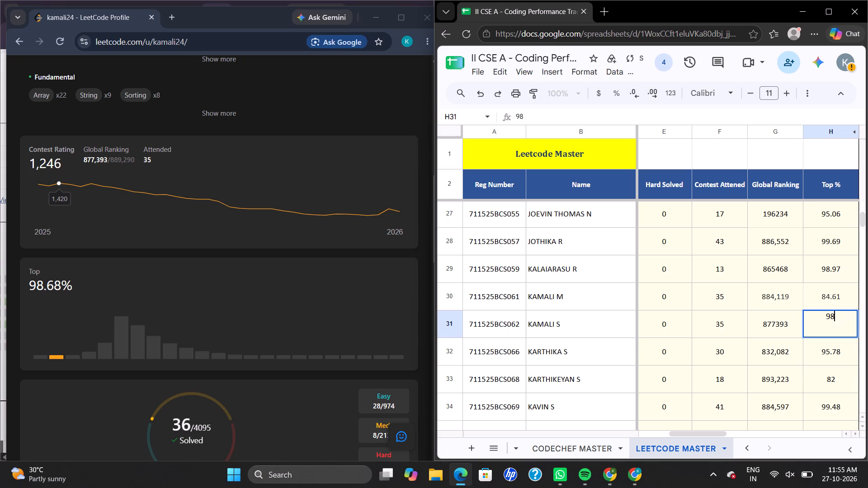
type(".68")
key("Right")
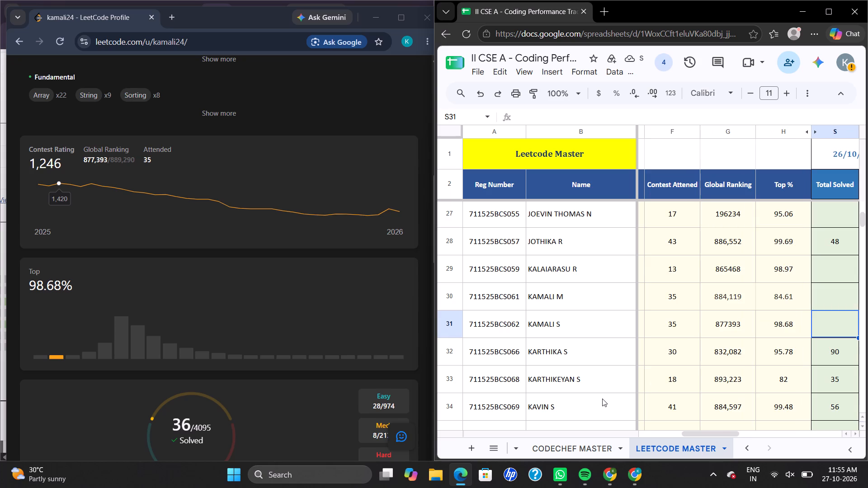
Fill row 31's LeetCode entries for 26/10/2026 with Total Solved 36 and Rating 1246.
type("36")
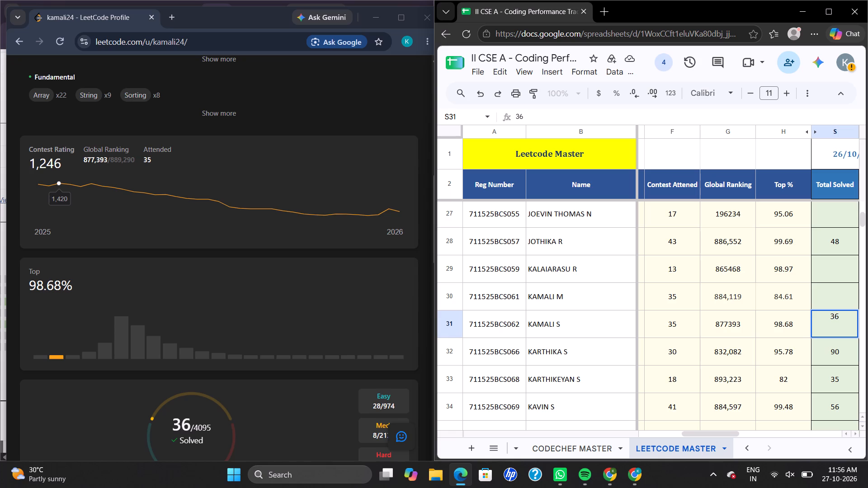
left_click(680, 332)
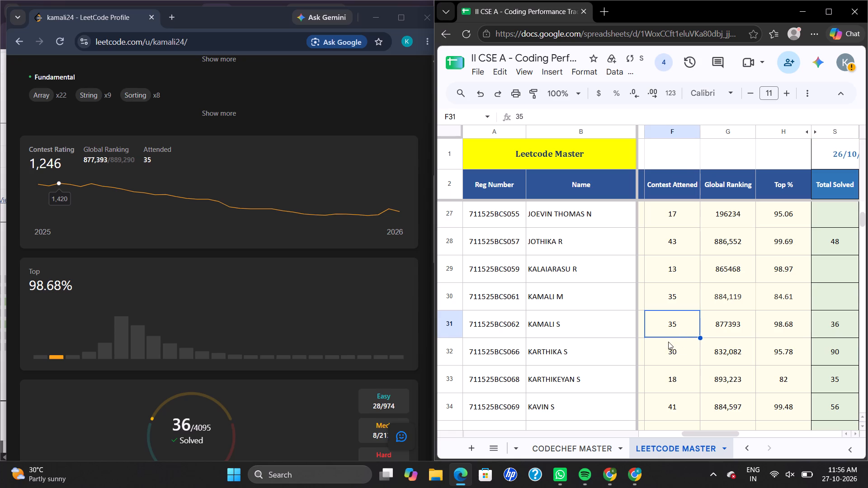
scroll(738, 330, "left", 3)
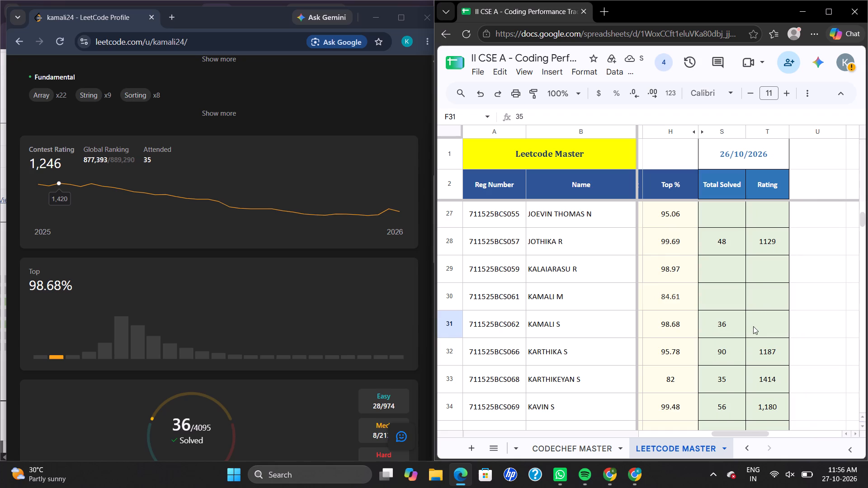
left_click(753, 326)
type("12")
type("46")
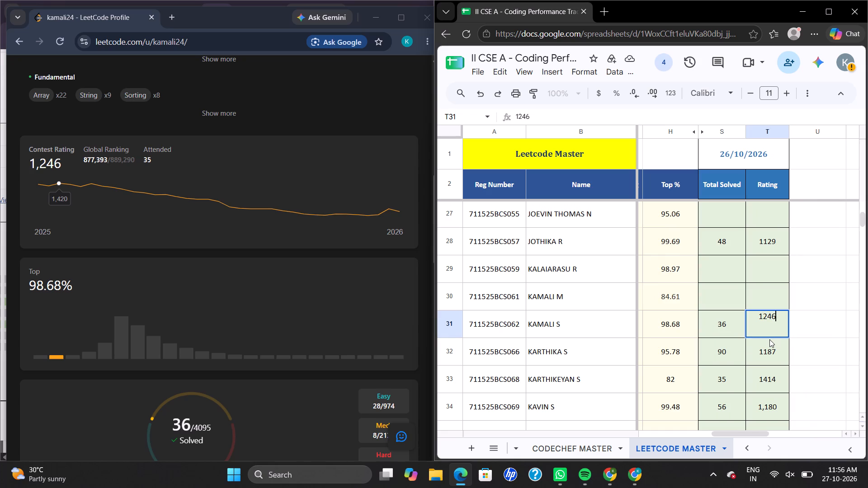
left_click(728, 327)
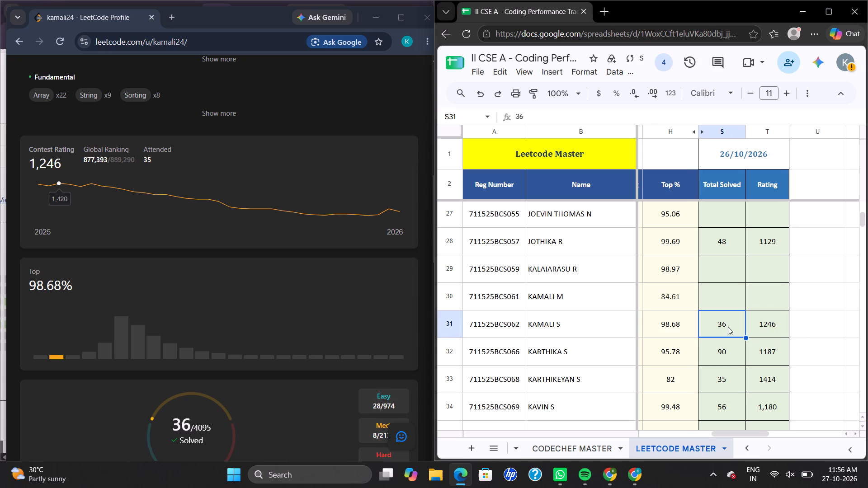
Review the LeetCode entries across row 31, from Easy Solved to the 26/10/2026 Rating column.
scroll(728, 327, "right", 4)
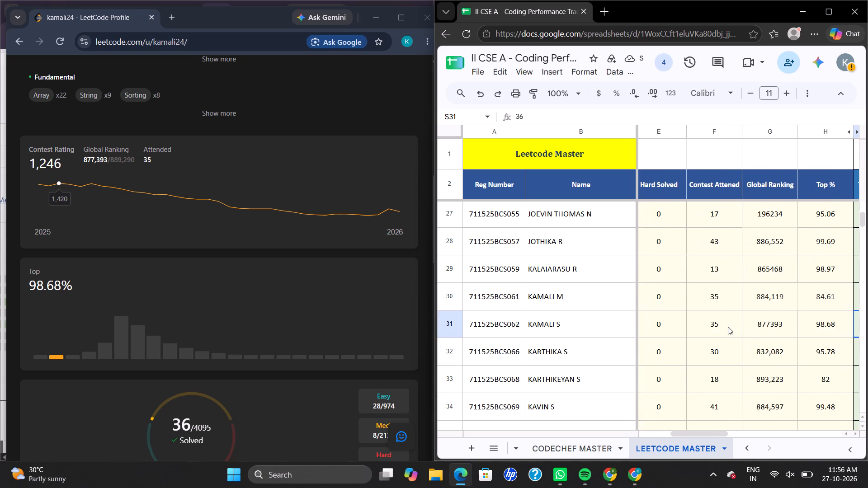
scroll(728, 327, "right", 3)
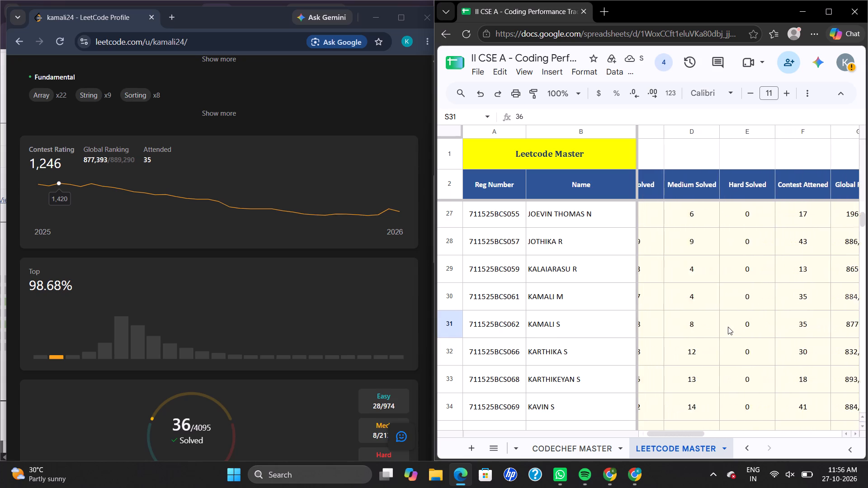
scroll(728, 327, "right", 1)
scroll(708, 334, "left", 7)
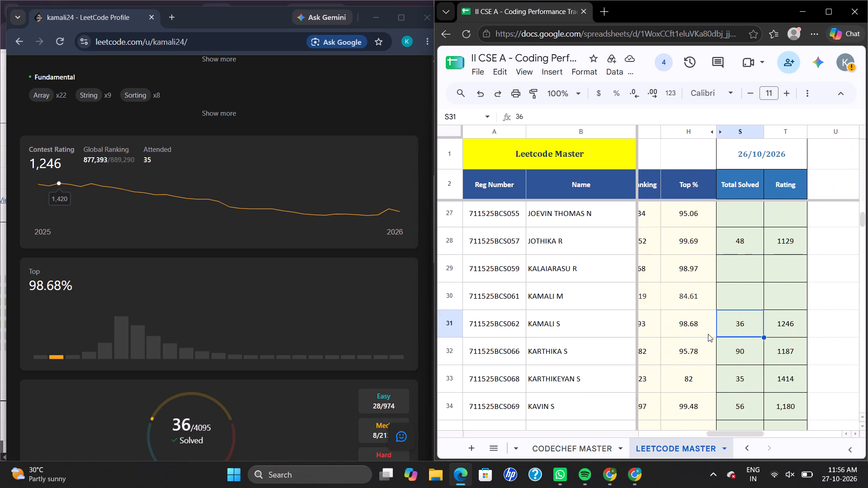
scroll(708, 334, "right", 3)
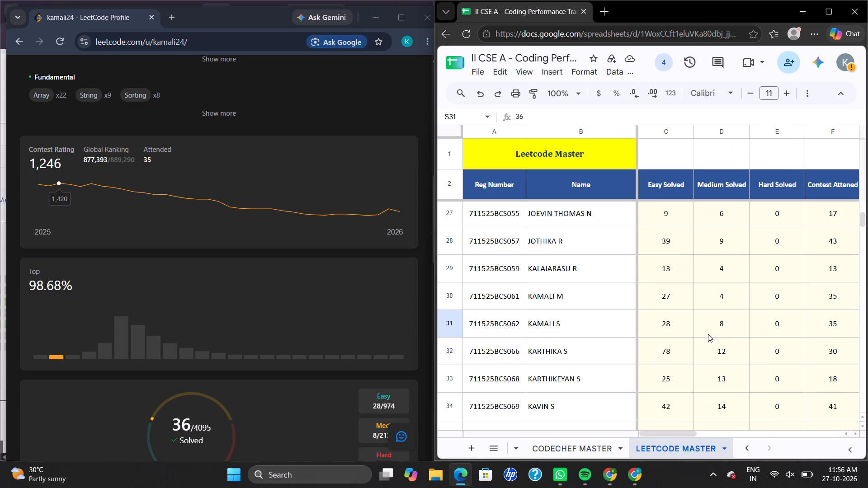
scroll(708, 334, "left", 3)
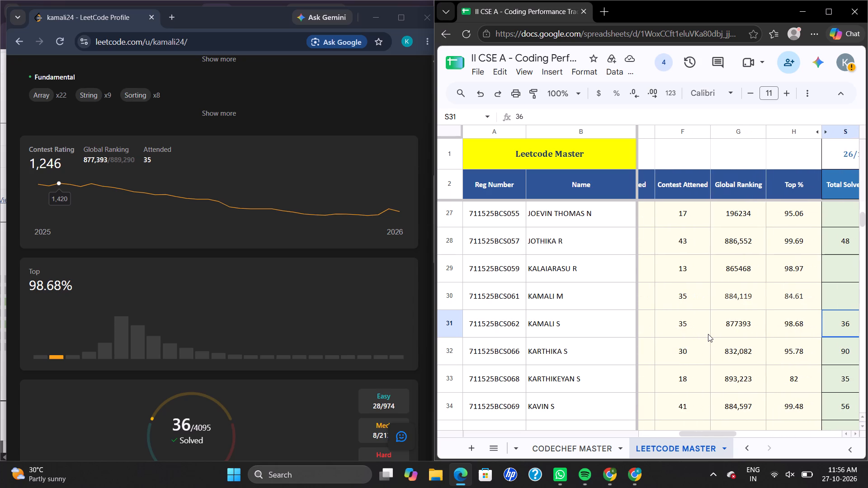
scroll(708, 334, "left", 2)
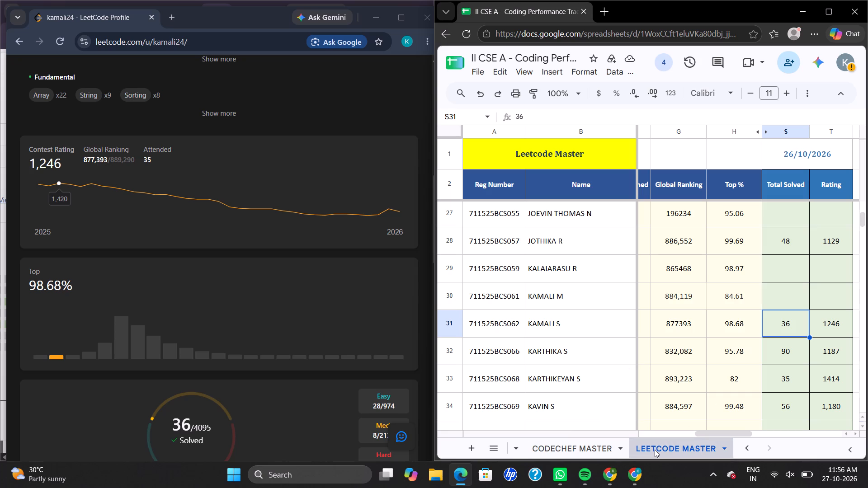
scroll(655, 450, "left", 2)
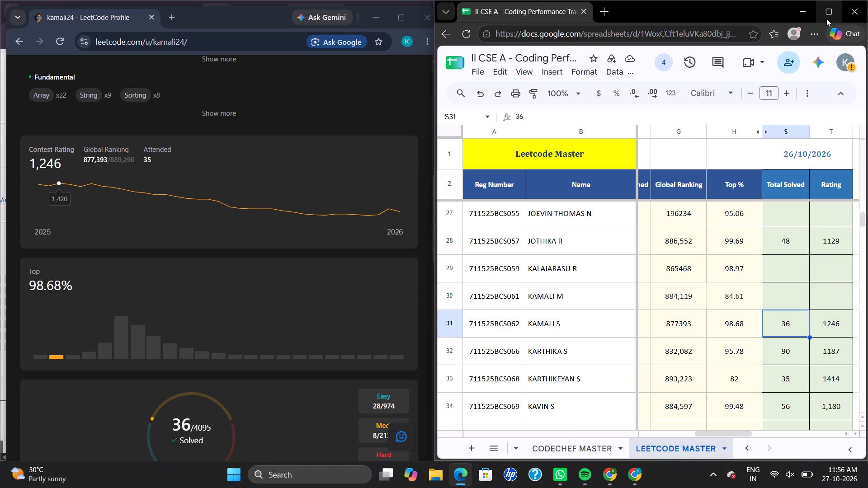
Maximize the tracker window and switch to the DASHBOARD sheet.
left_click(826, 19)
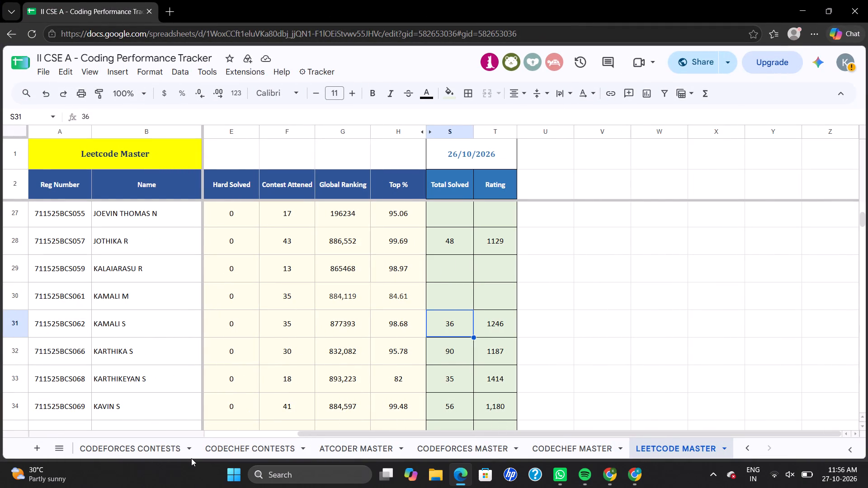
scroll(191, 458, "right", 15)
left_click(128, 452)
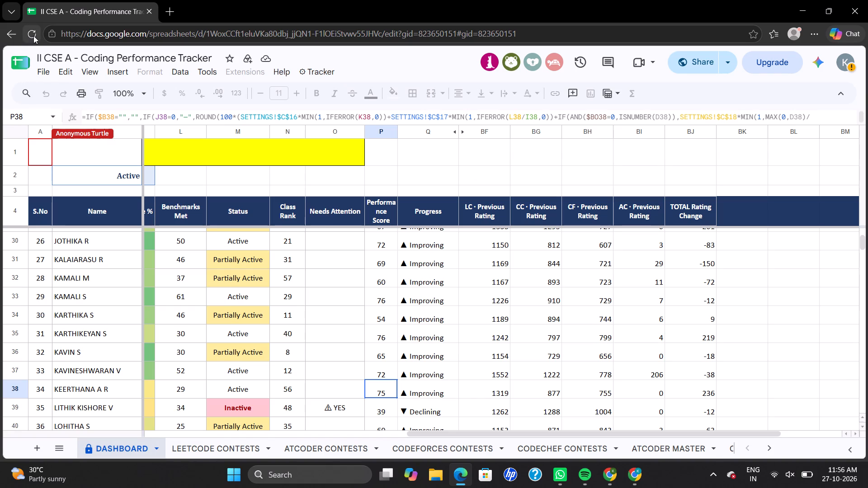
Reload the tracker and examine the DASHBOARD student rows across the ratings, attendance, status, class rank, progress and previous-rating columns.
left_click(33, 36)
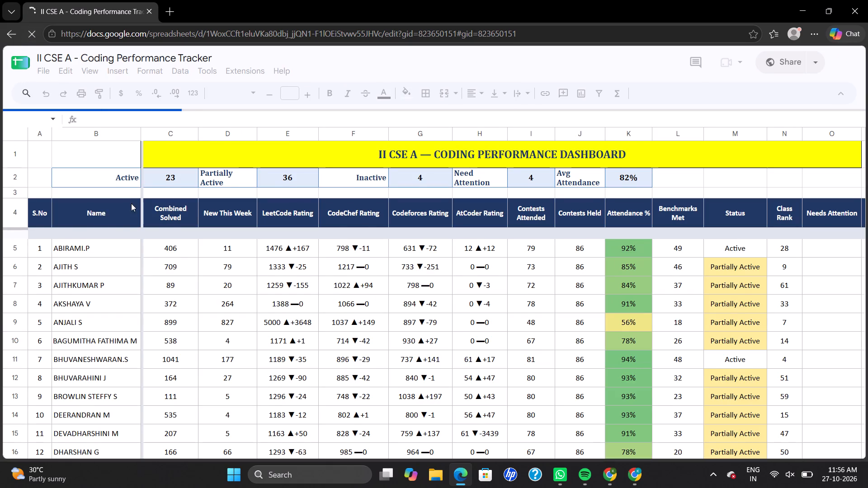
scroll(130, 227, "down", 3)
scroll(109, 337, "down", 1)
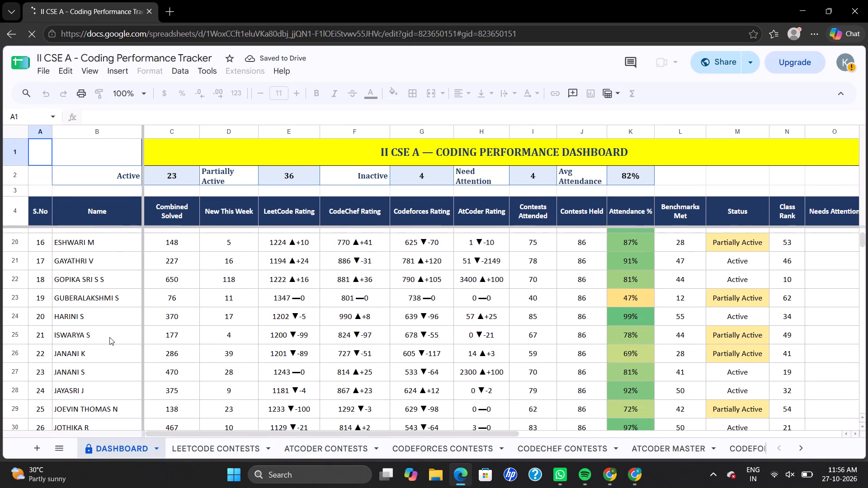
scroll(109, 337, "down", 2)
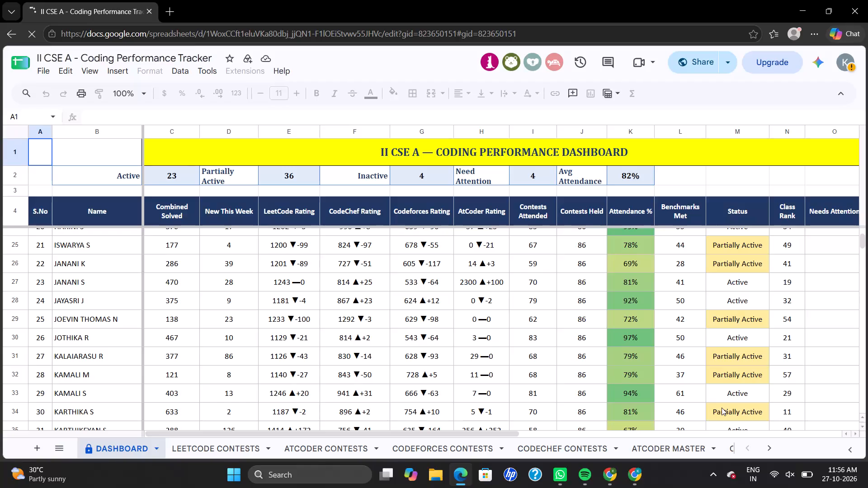
scroll(681, 396, "left", 2)
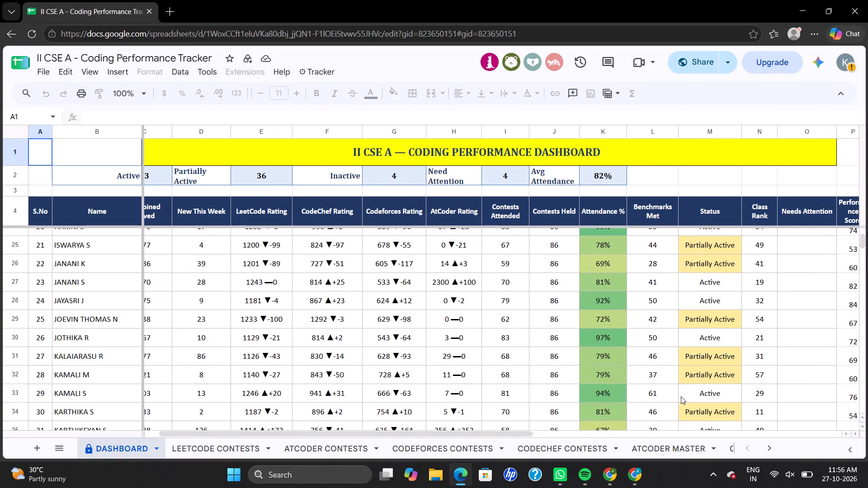
scroll(681, 396, "left", 7)
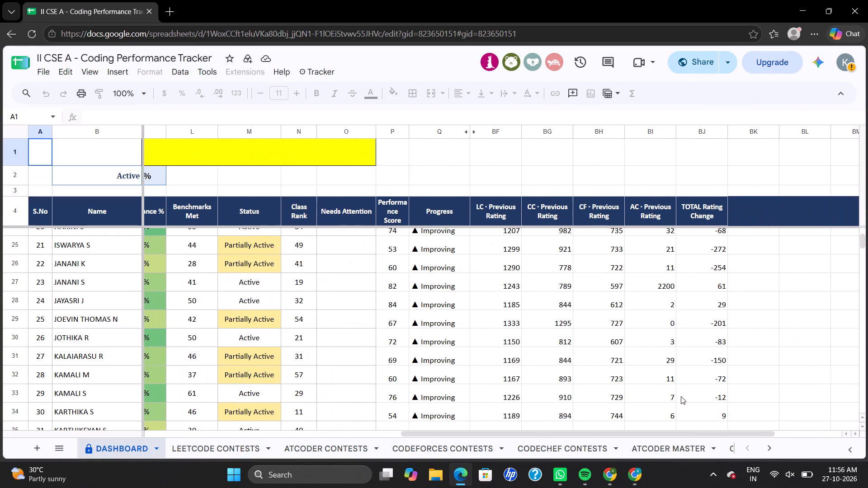
scroll(681, 396, "left", 1)
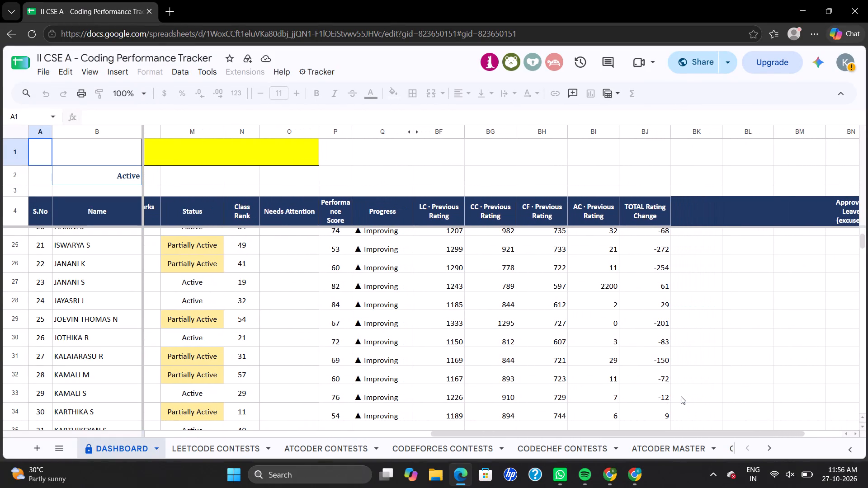
scroll(681, 396, "right", 3)
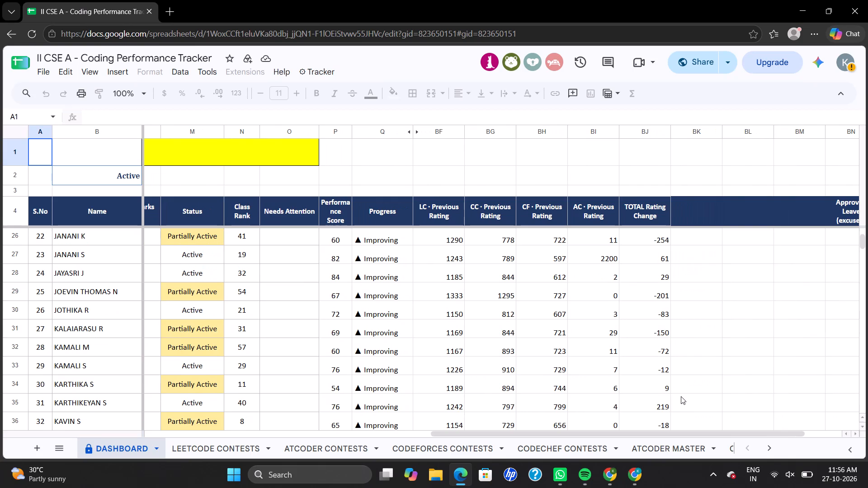
scroll(681, 396, "right", 3)
scroll(681, 396, "down", 1)
scroll(681, 396, "right", 2)
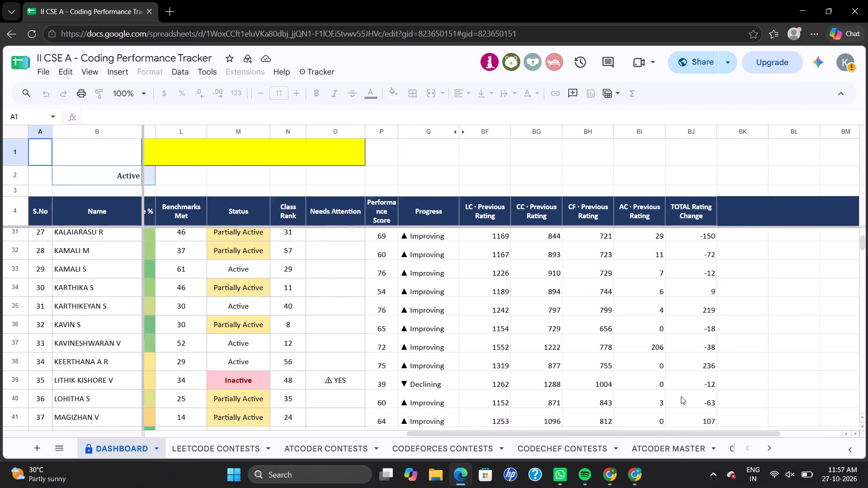
scroll(681, 396, "right", 7)
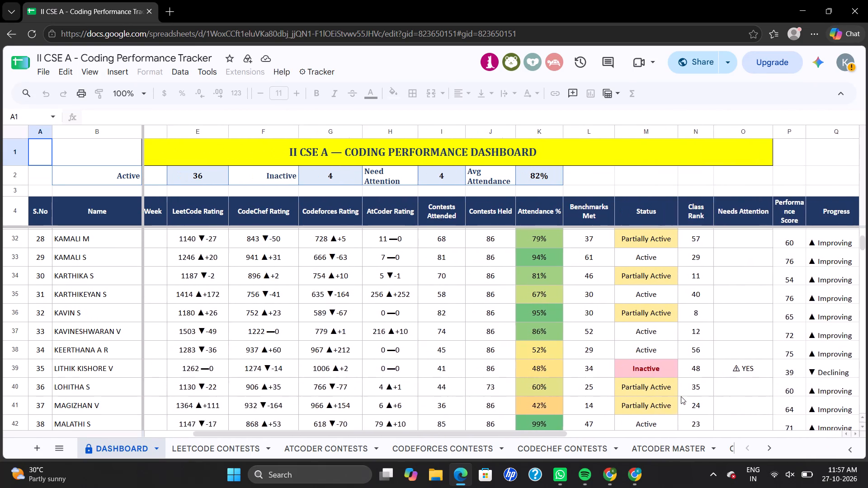
scroll(681, 396, "right", 3)
scroll(681, 396, "left", 8)
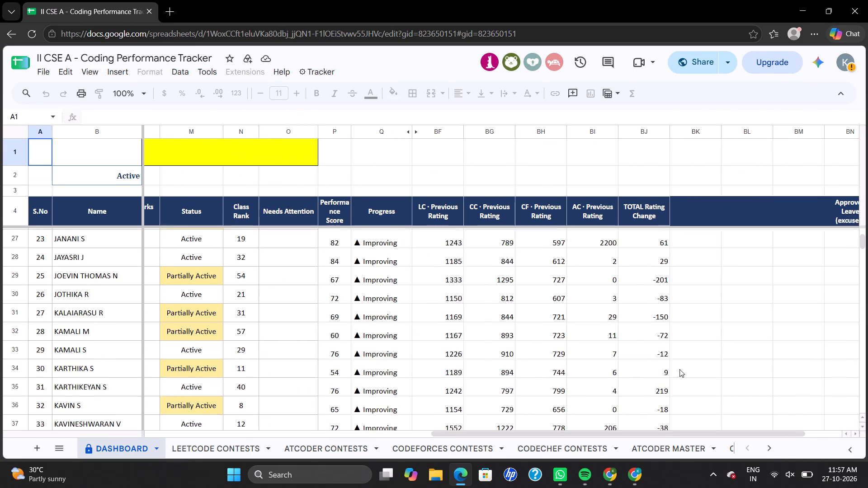
Minimize the tracker window and the LeetCode profile window.
left_click(807, 5)
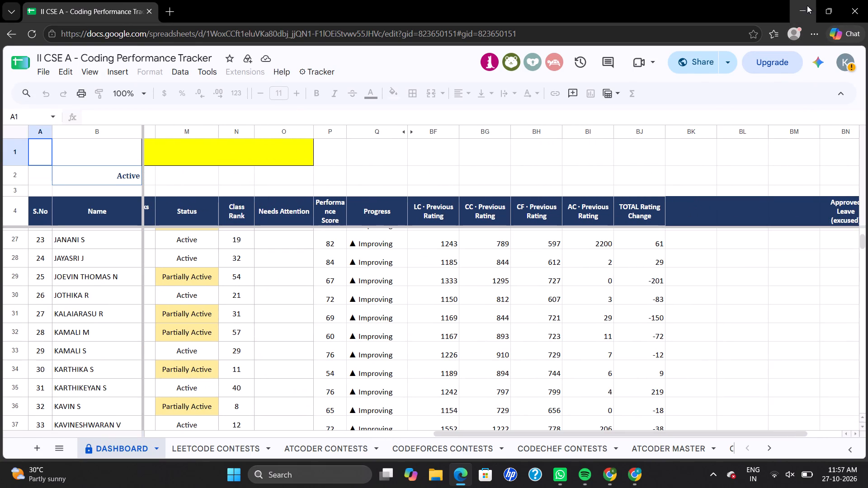
left_click(377, 23)
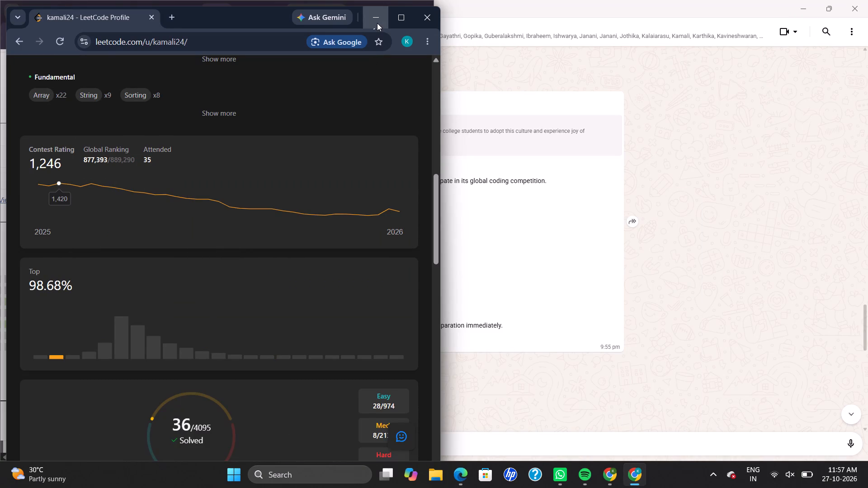
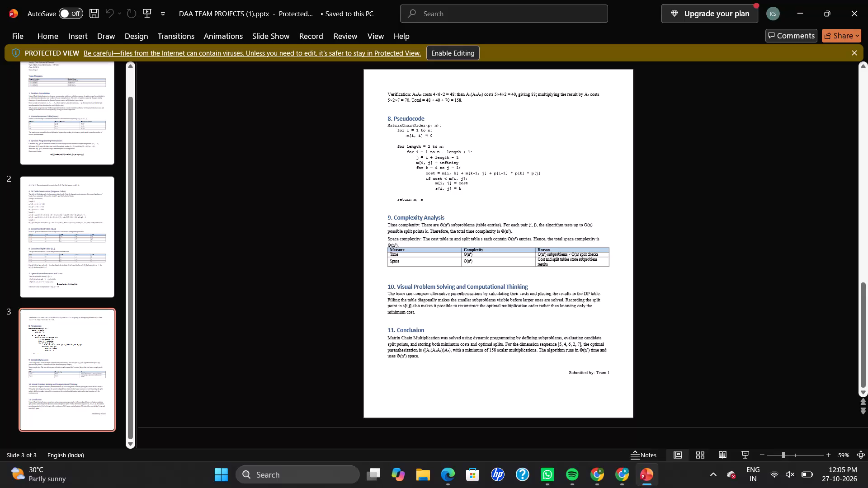
Enable editing of the protected DAA TEAM PROJECTS (1).pptx presentation.
scroll(524, 256, "down", 5)
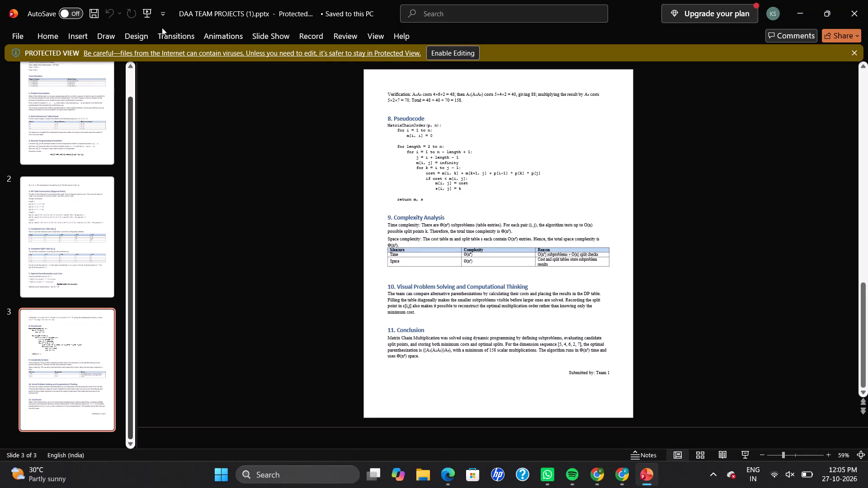
left_click(443, 55)
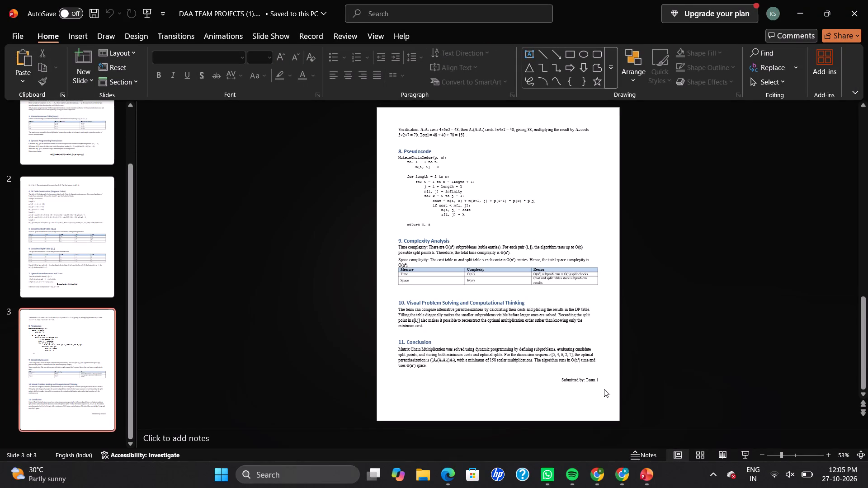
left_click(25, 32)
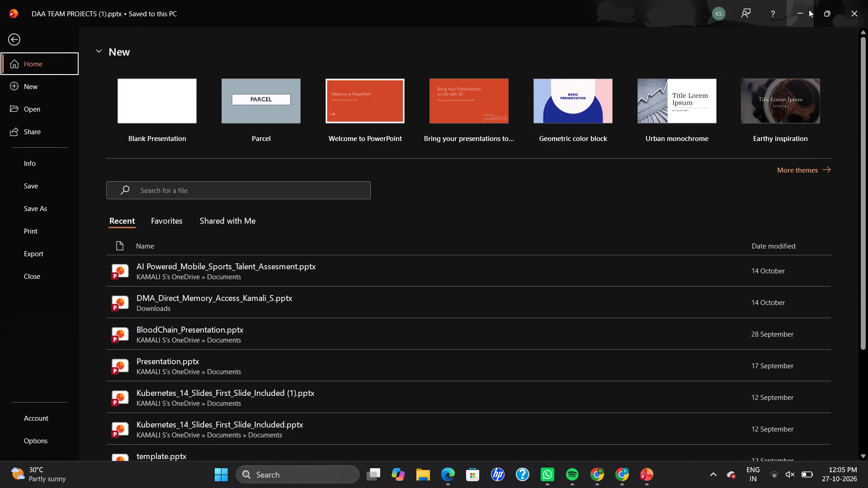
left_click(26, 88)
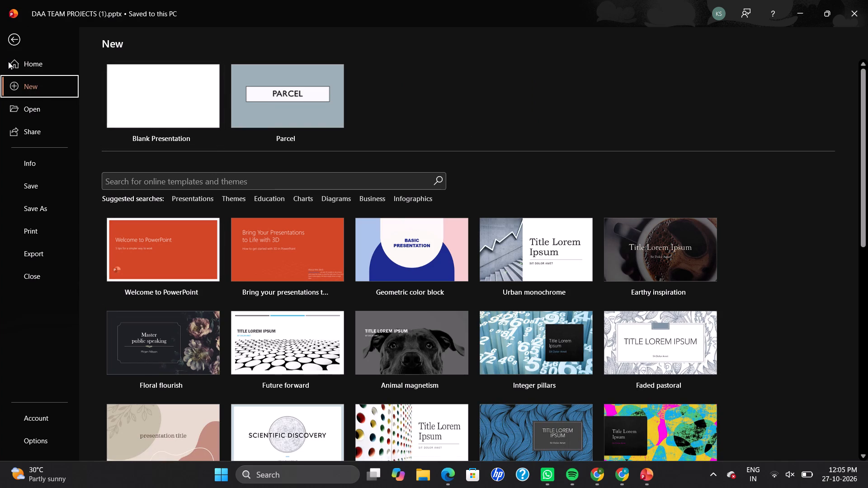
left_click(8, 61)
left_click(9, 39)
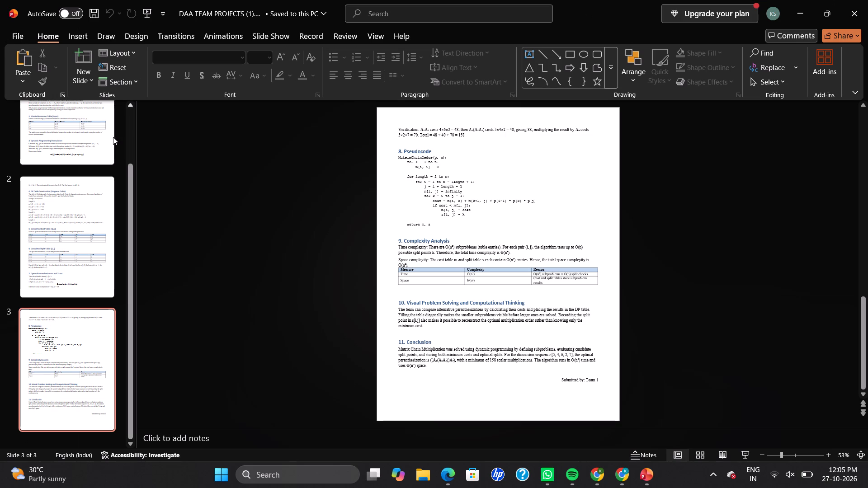
Insert a new slide with the Blank layout after slide 3, at the end of the presentation.
left_click(75, 41)
left_click(26, 81)
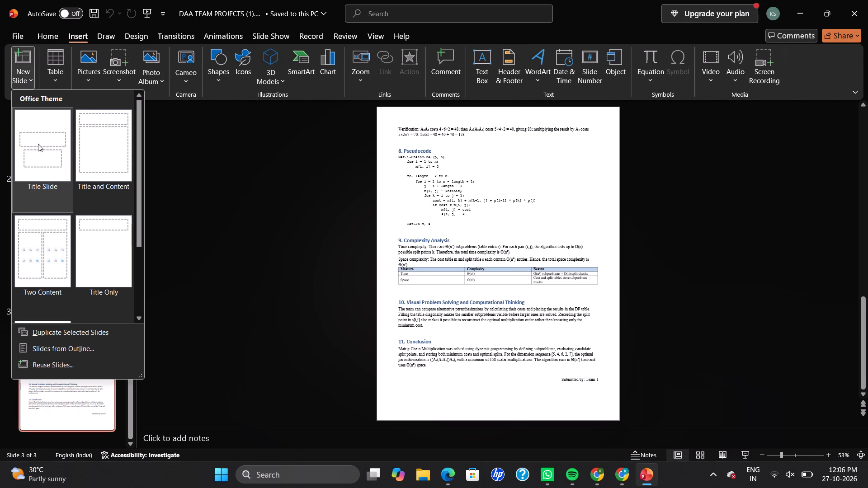
scroll(51, 296, "down", 3)
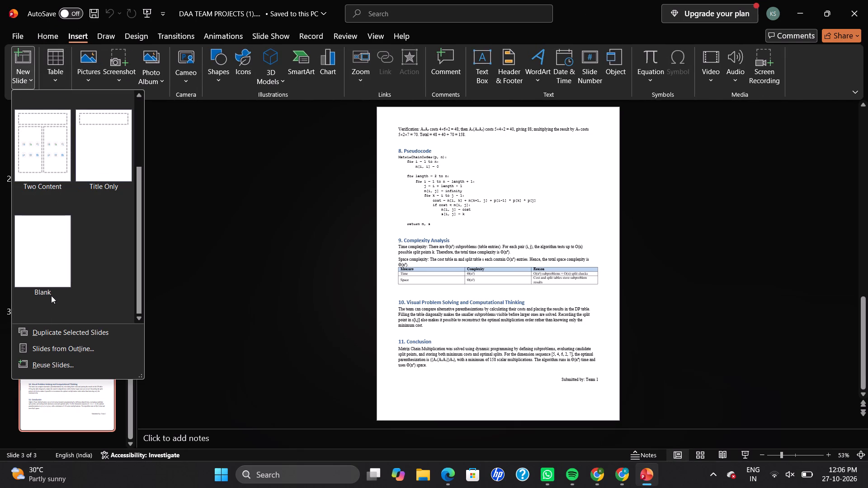
left_click(49, 263)
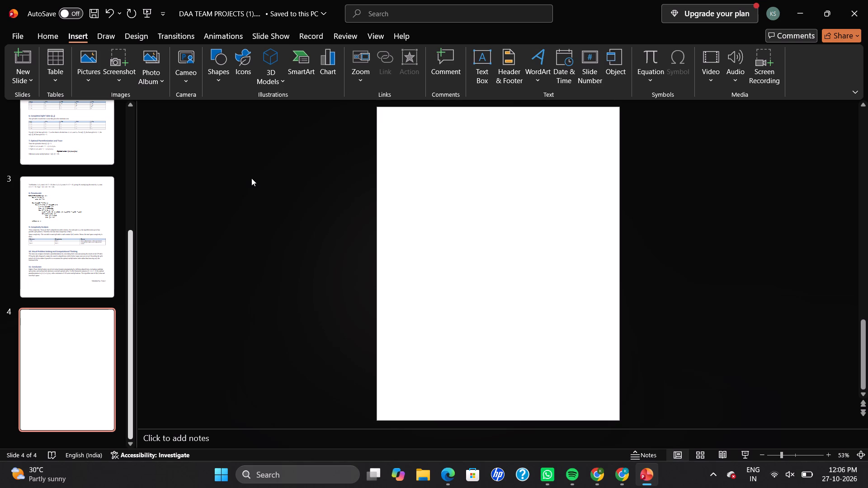